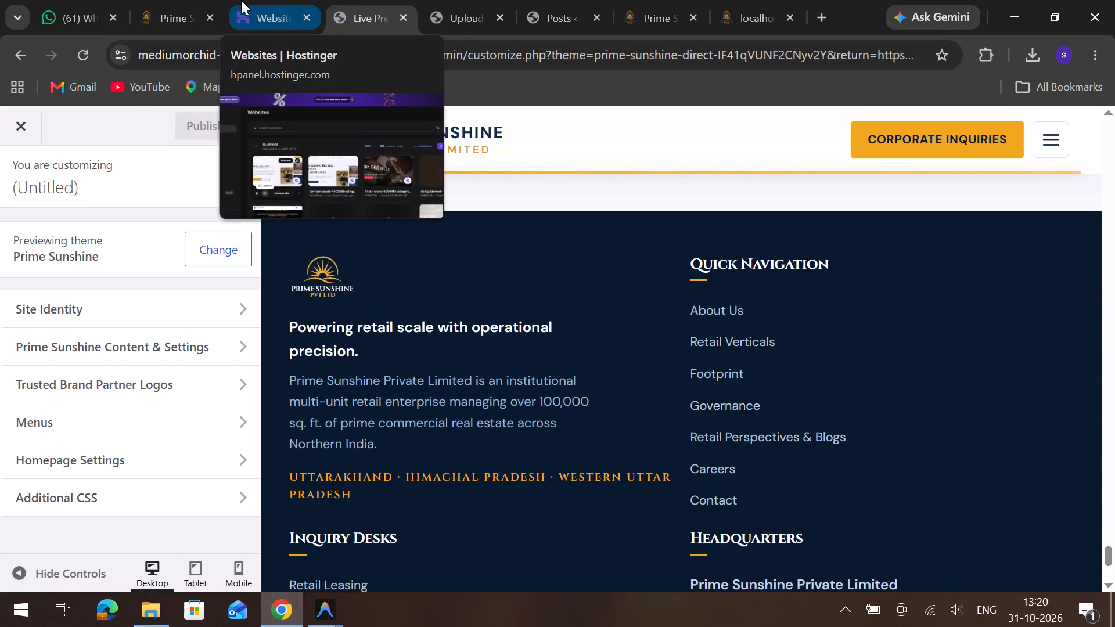
Leave the Prime Sunshine live preview and return to the Add Themes page.
left_click(11, 53)
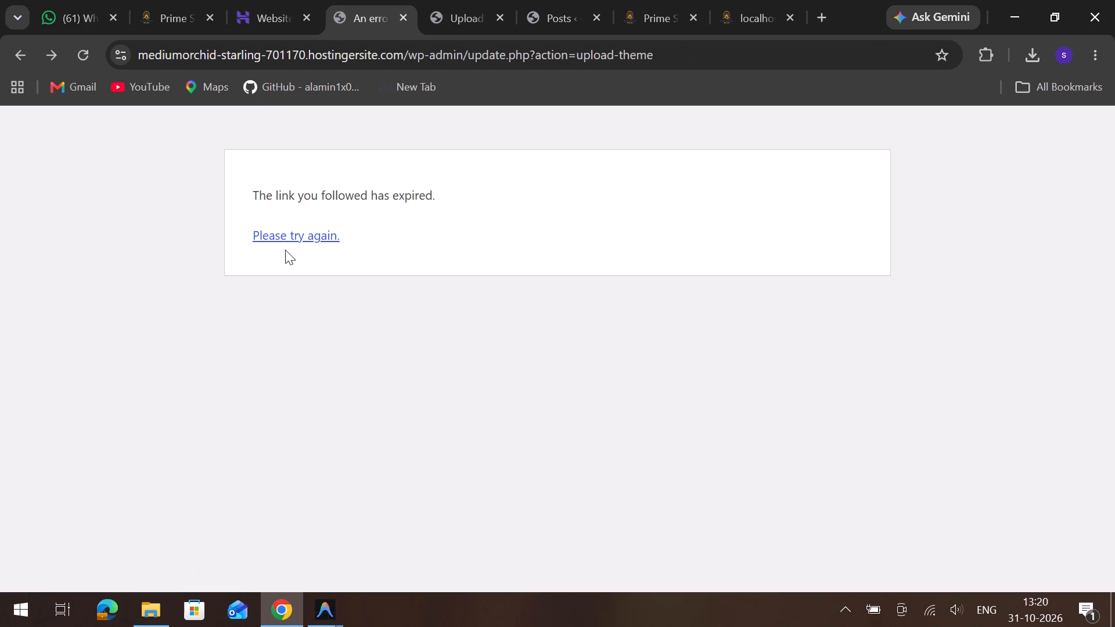
left_click(21, 53)
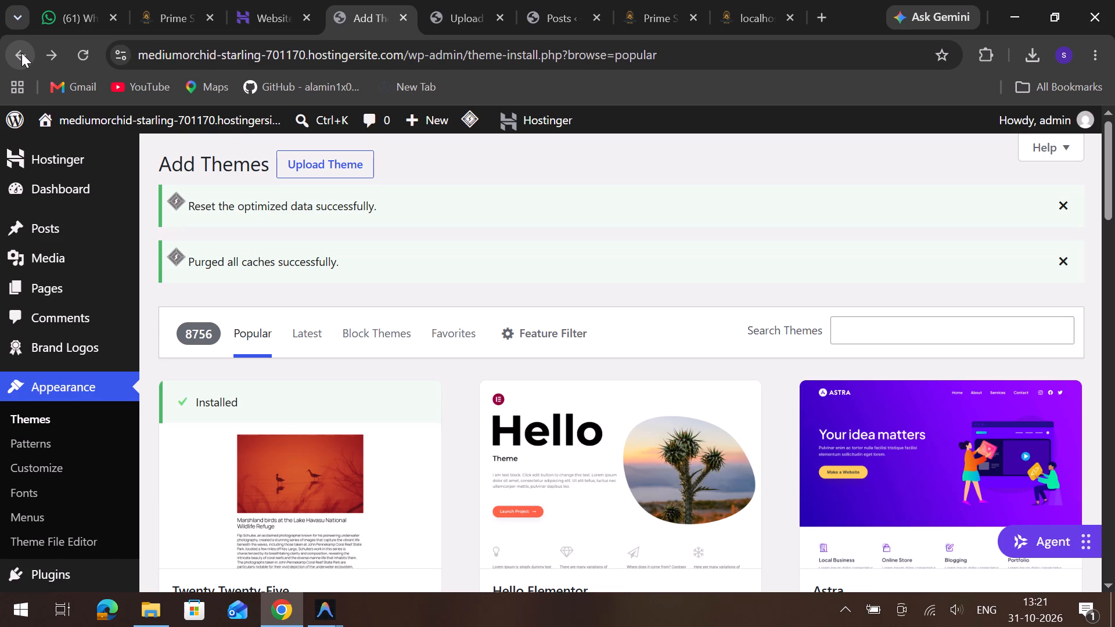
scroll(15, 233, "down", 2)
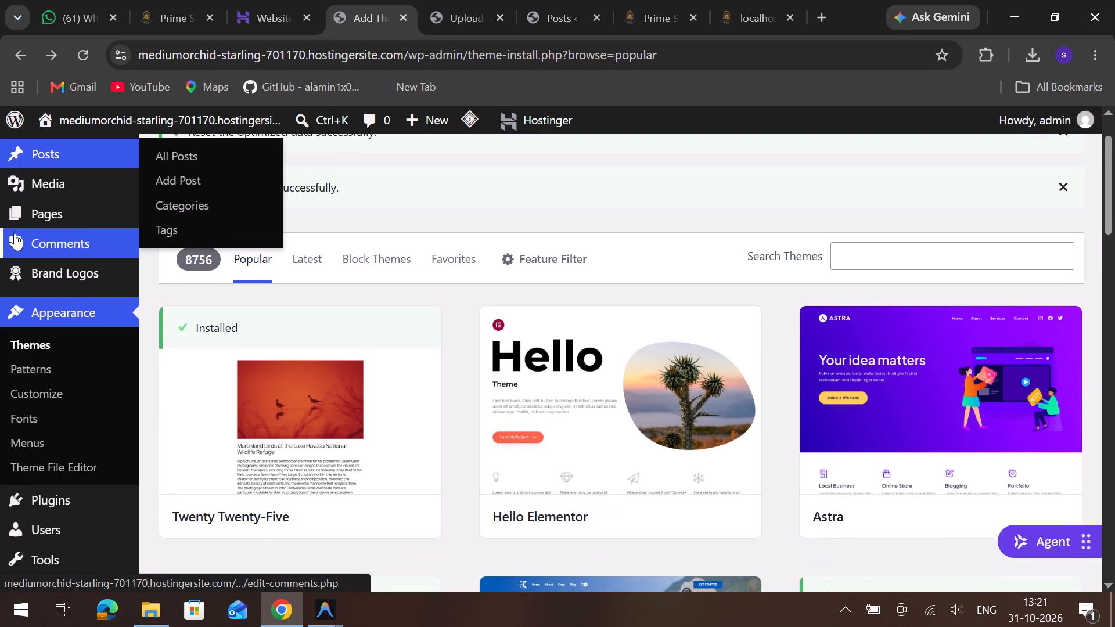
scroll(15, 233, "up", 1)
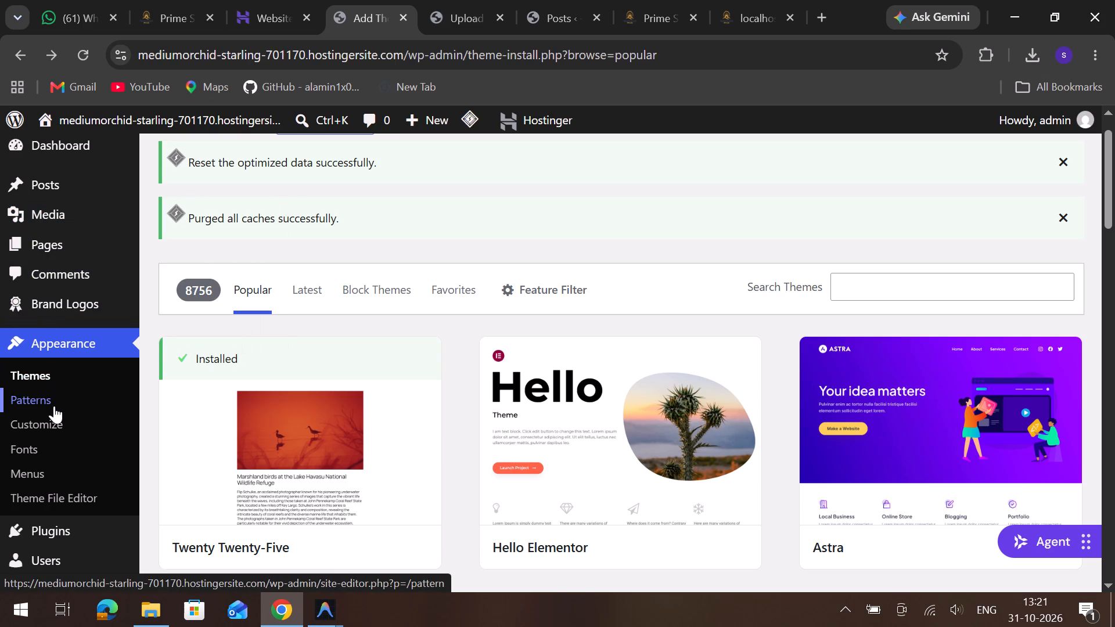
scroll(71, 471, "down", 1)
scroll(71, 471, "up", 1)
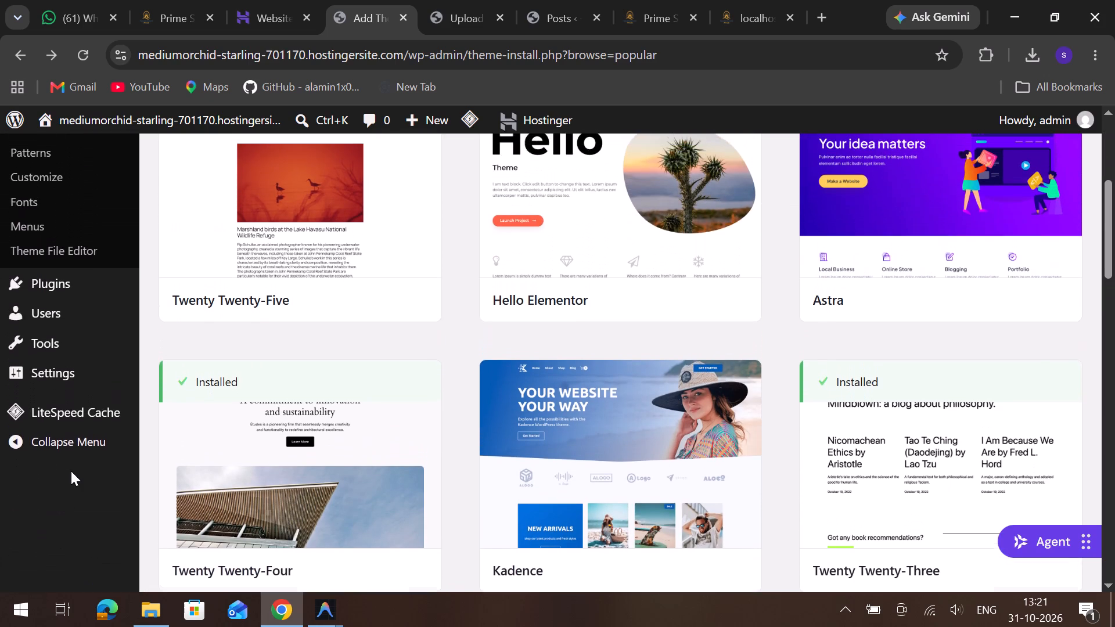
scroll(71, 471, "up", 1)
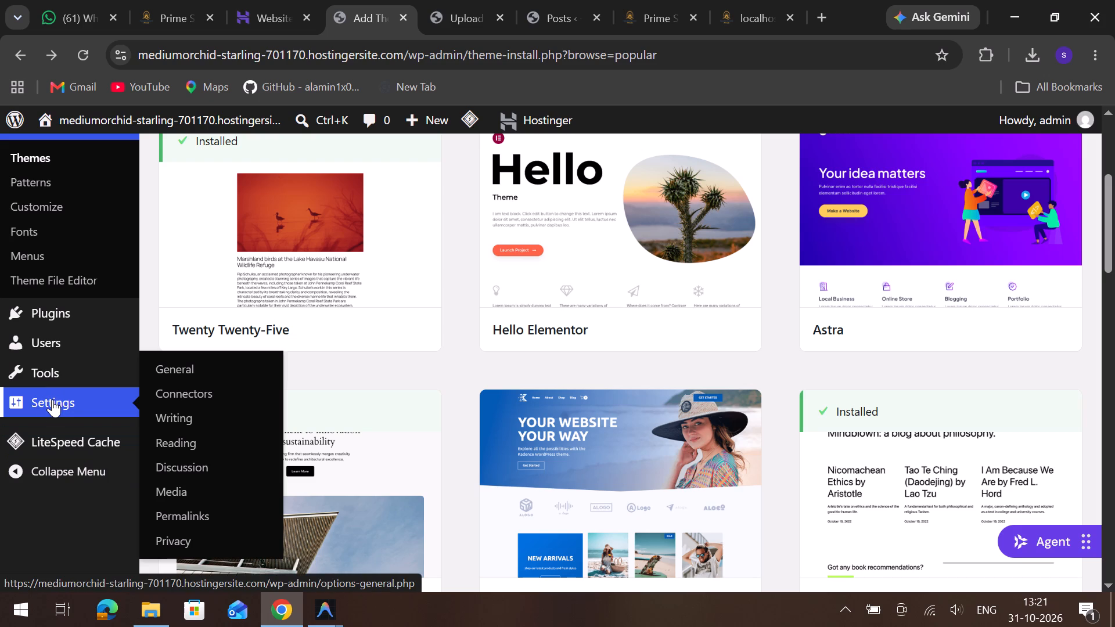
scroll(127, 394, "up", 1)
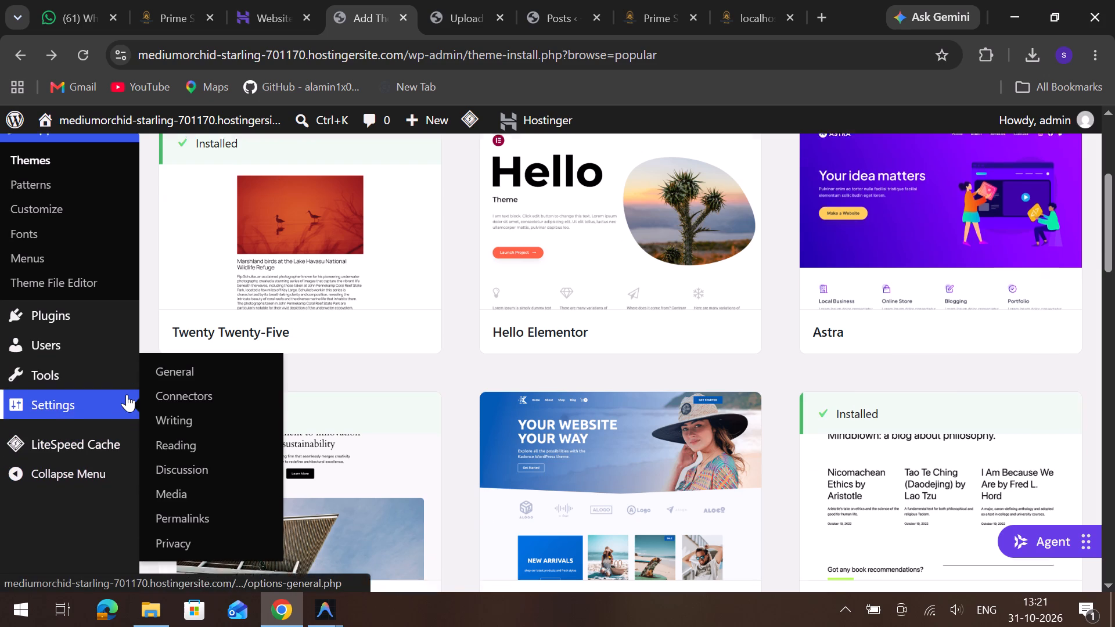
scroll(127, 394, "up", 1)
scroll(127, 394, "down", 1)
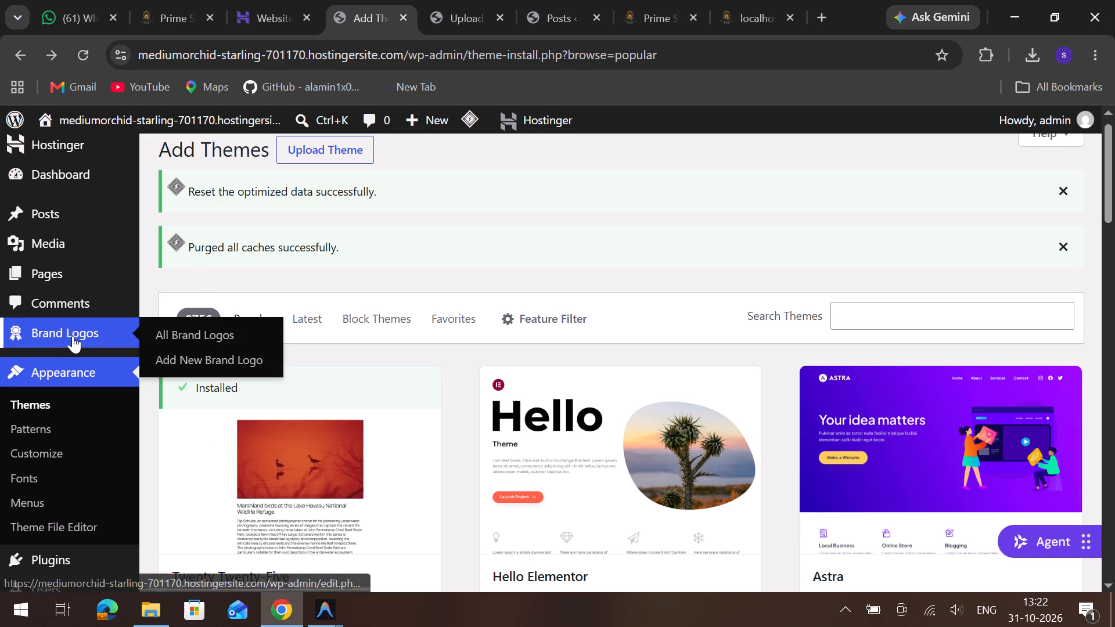
left_click(69, 301)
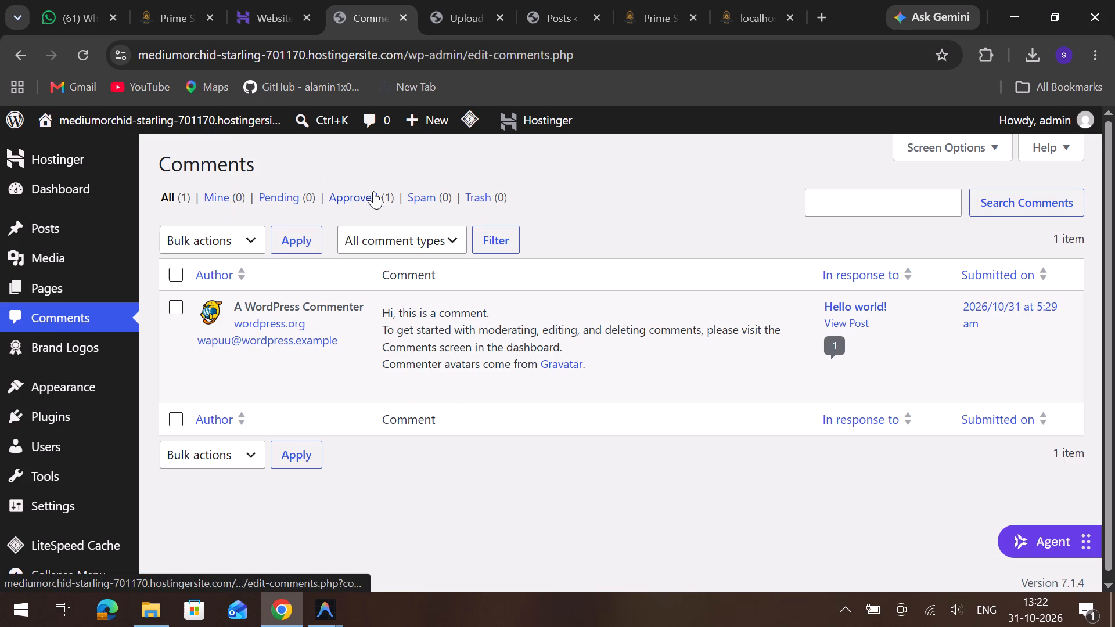
left_click(63, 294)
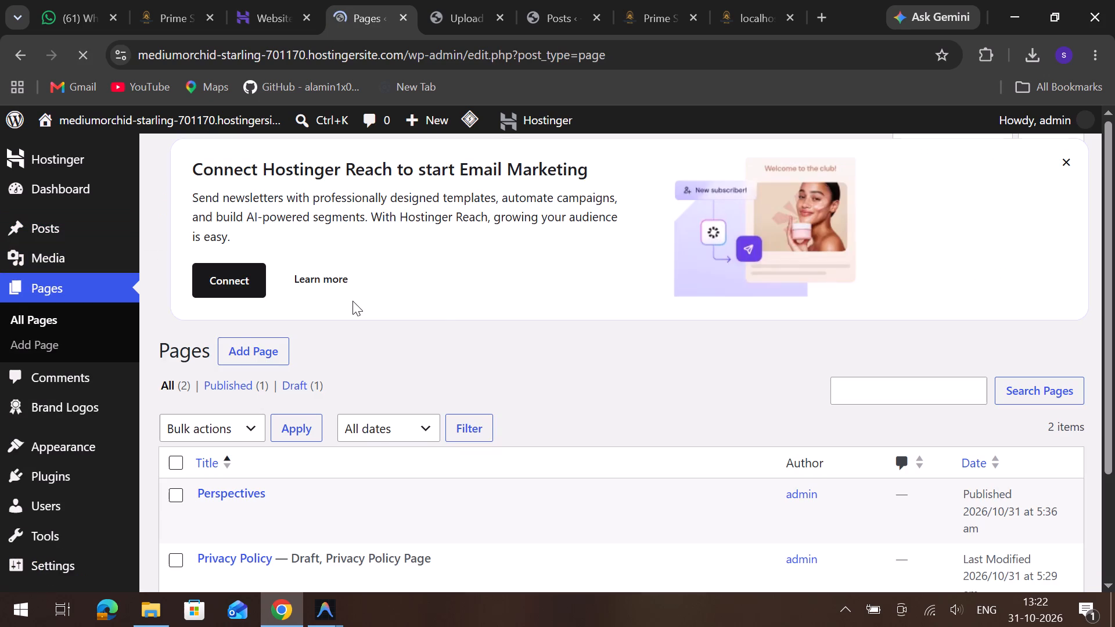
scroll(459, 347, "down", 1)
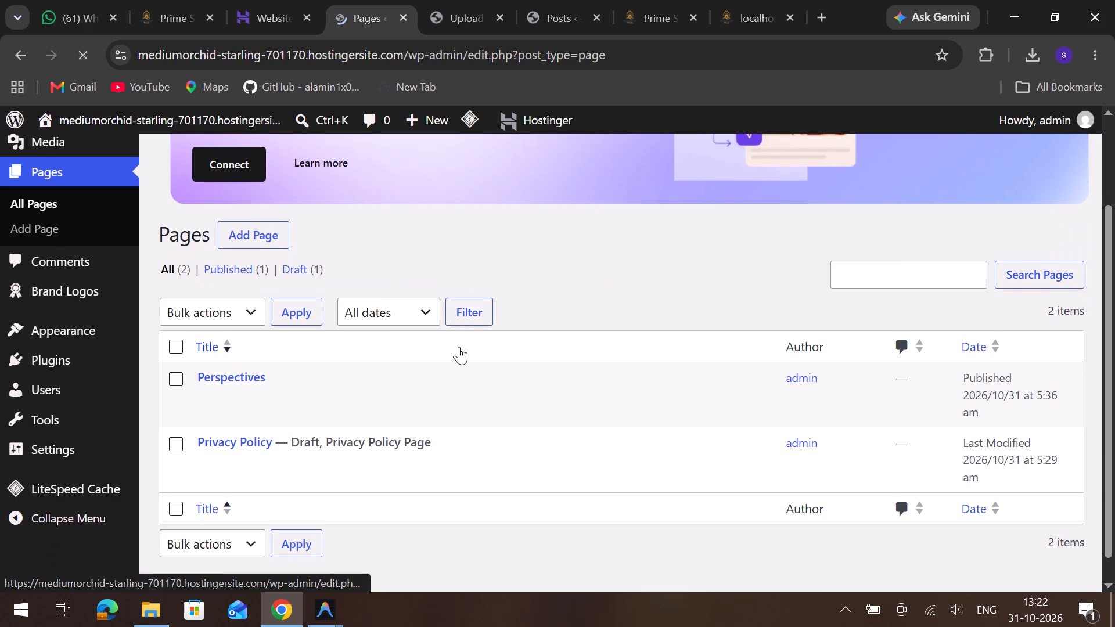
scroll(459, 347, "up", 1)
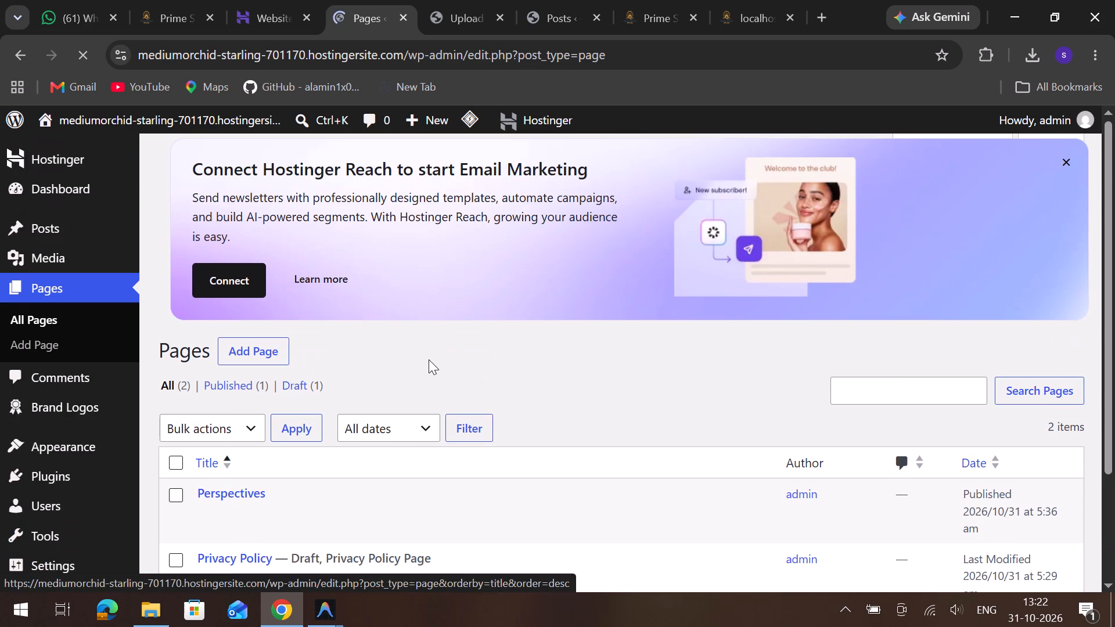
Look through the files in the WordPress Media Library.
left_click(67, 263)
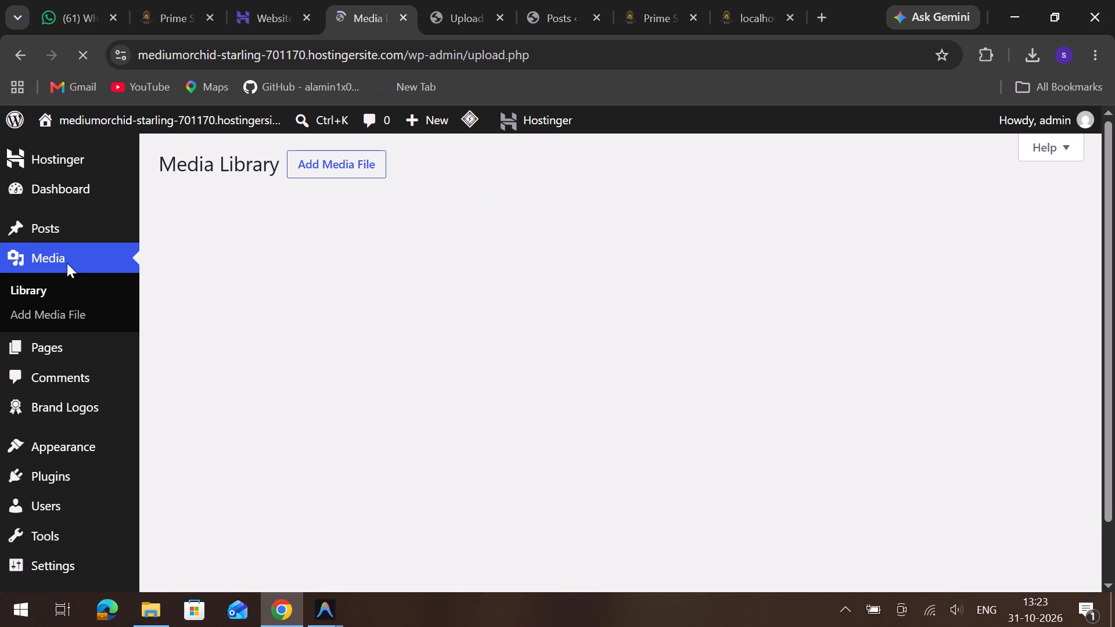
scroll(343, 330, "down", 1)
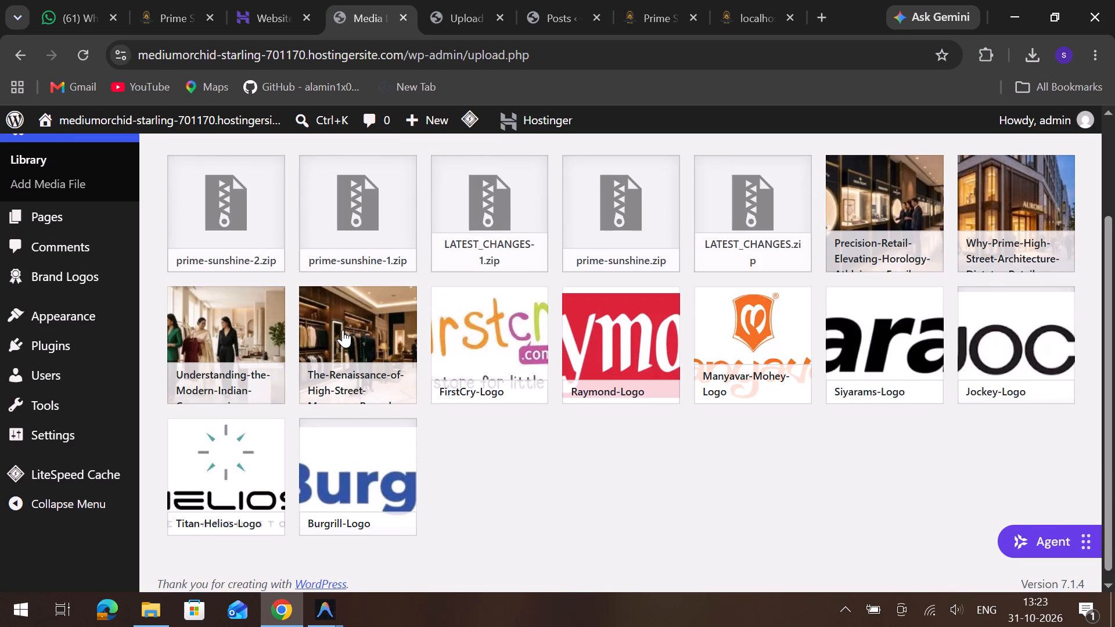
scroll(343, 330, "up", 1)
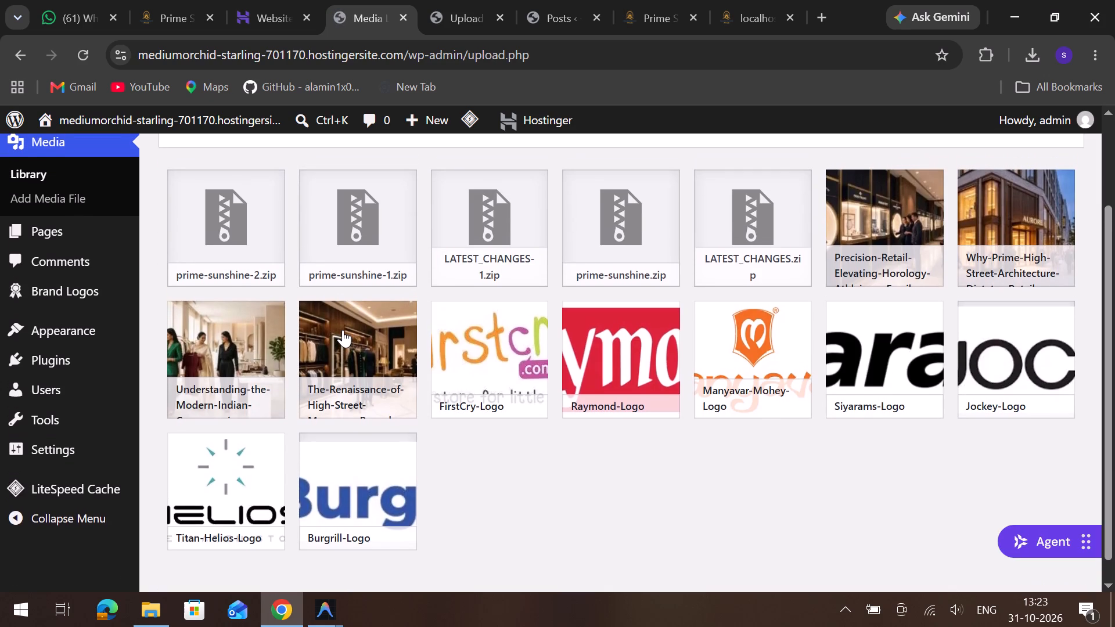
scroll(343, 330, "up", 1)
scroll(343, 330, "down", 1)
scroll(343, 330, "up", 1)
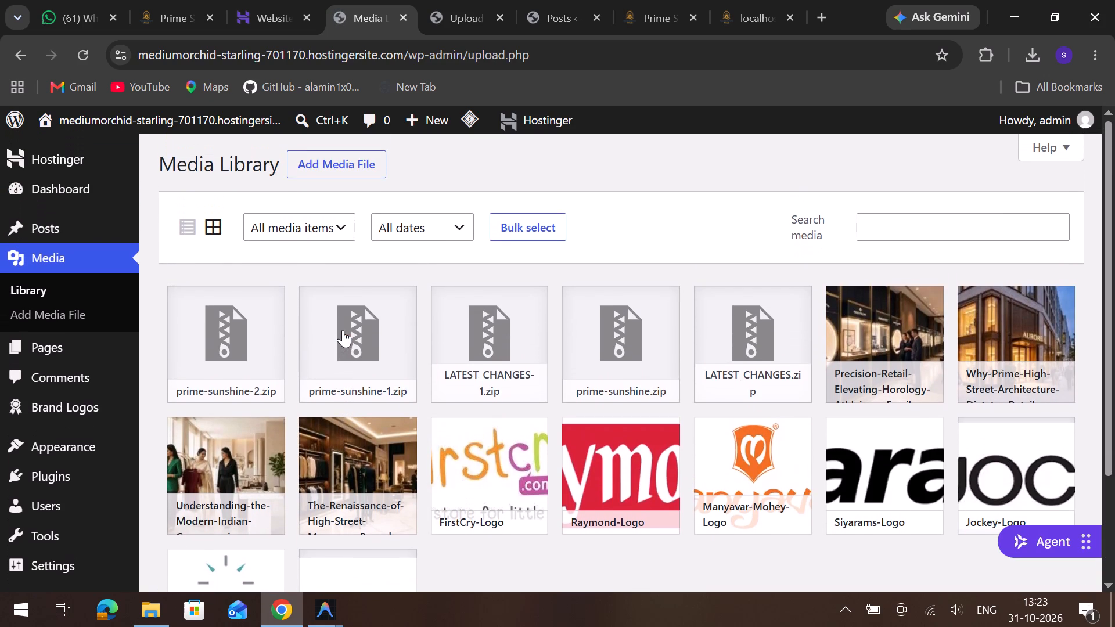
Look through the site's list of all posts.
left_click(62, 226)
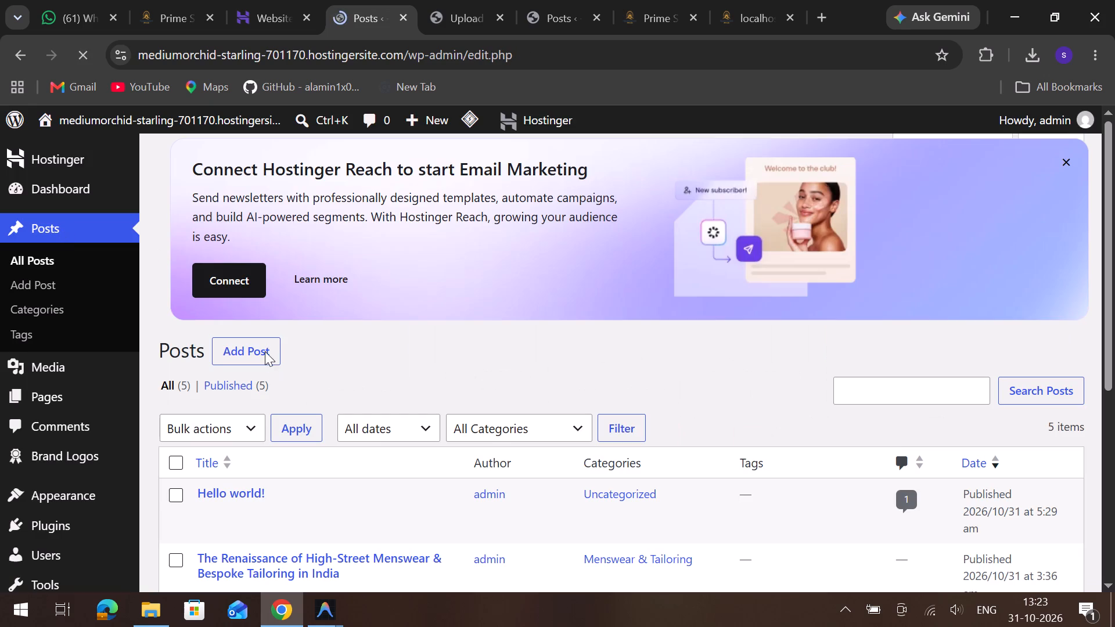
scroll(265, 351, "down", 1)
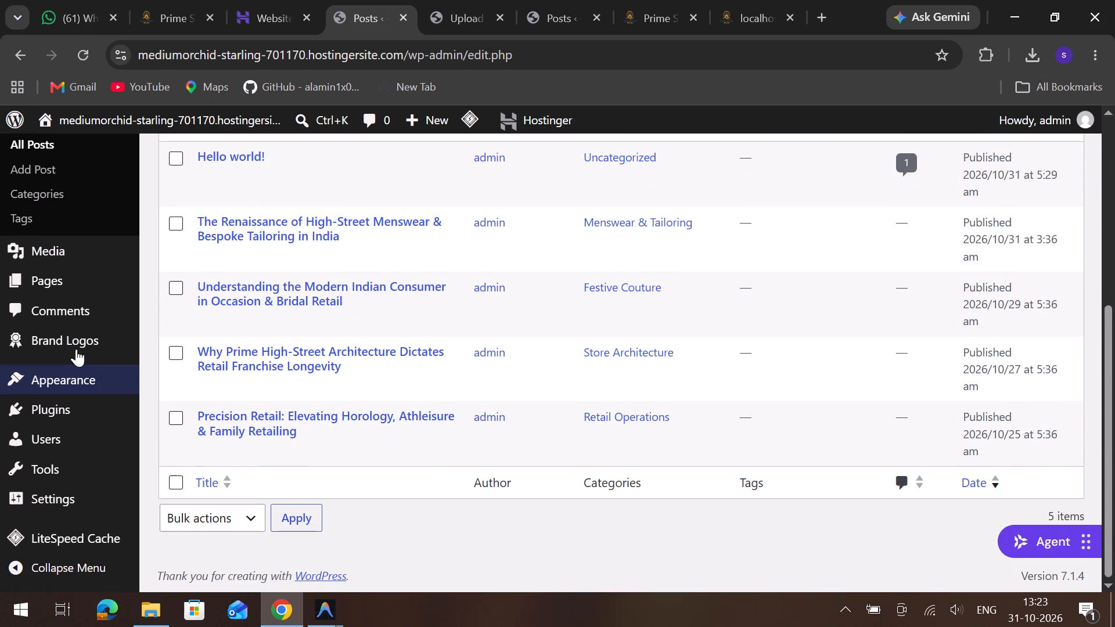
scroll(76, 347, "down", 1)
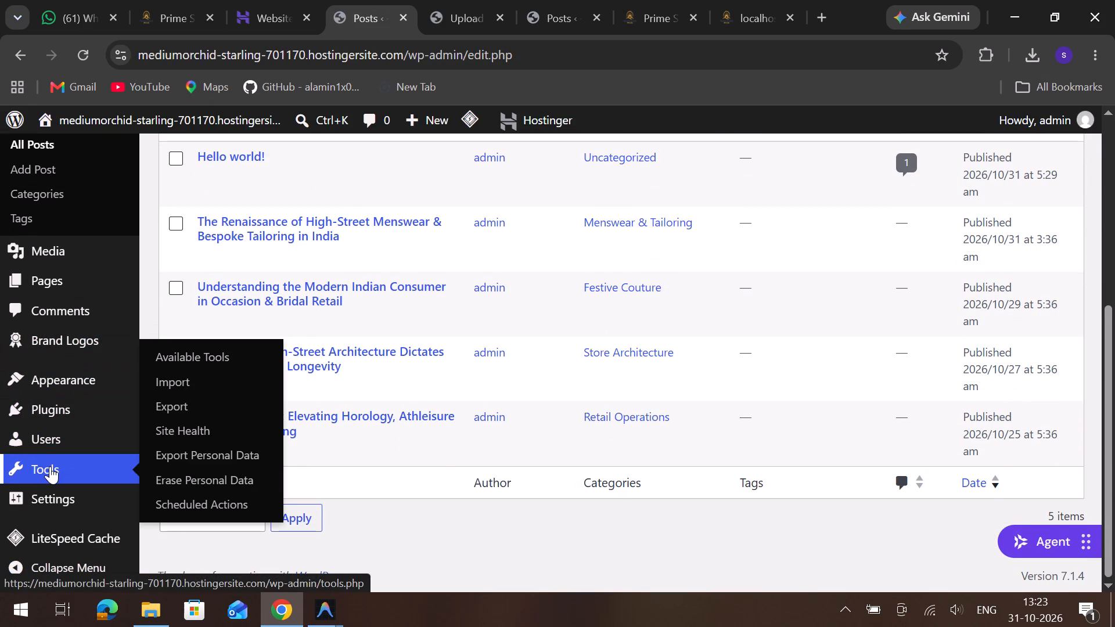
Examine the site's user list in the WordPress admin.
left_click(55, 445)
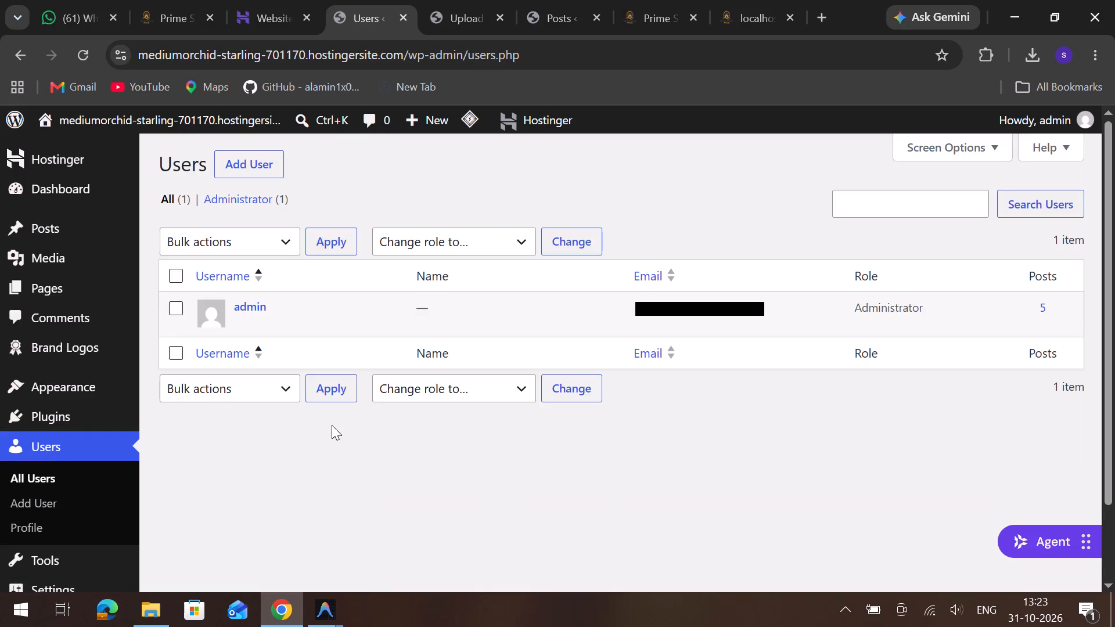
left_click(396, 472)
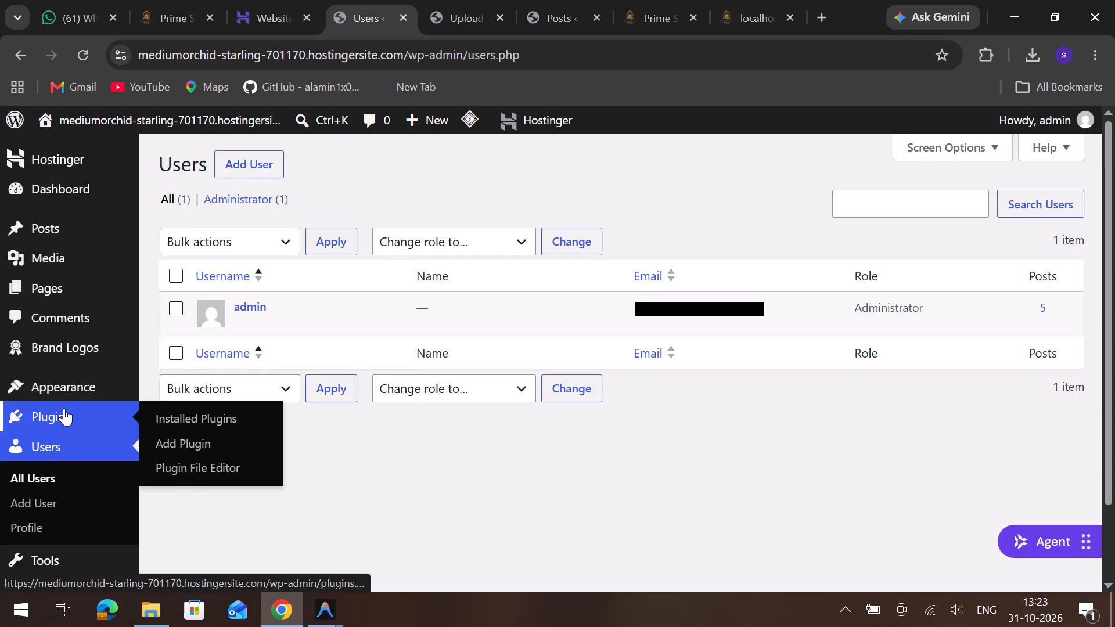
scroll(64, 408, "down", 1)
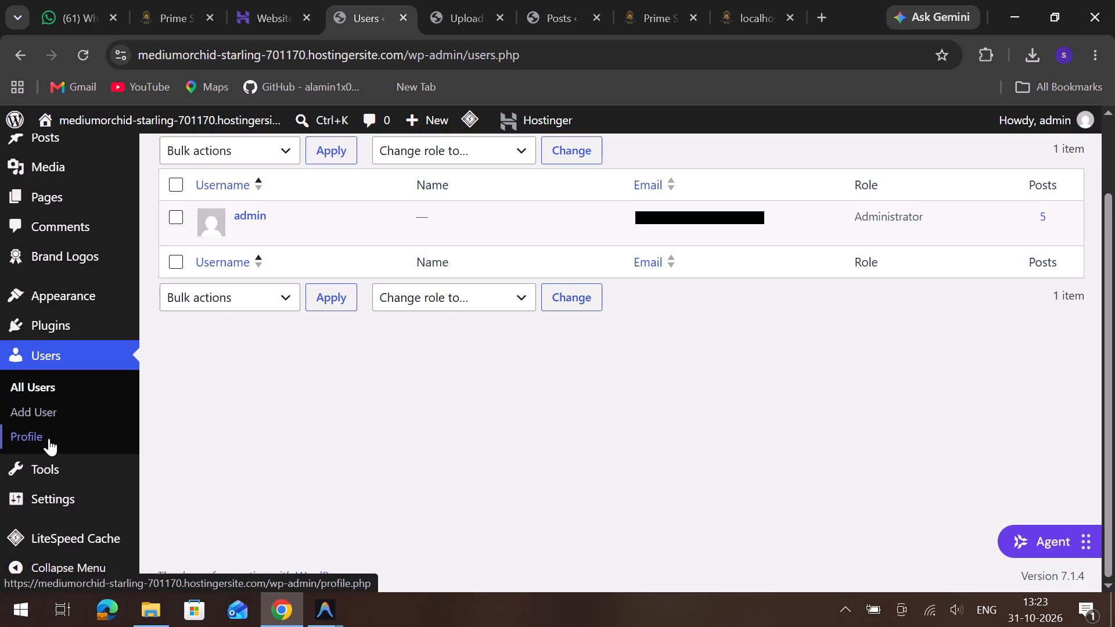
scroll(49, 439, "down", 1)
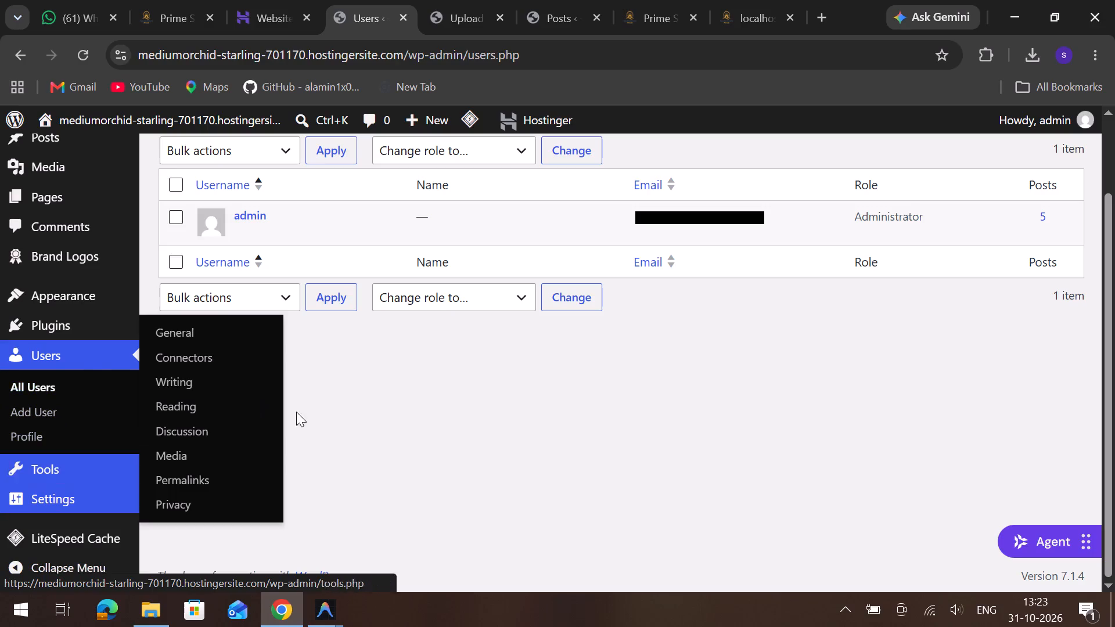
scroll(57, 390, "up", 1)
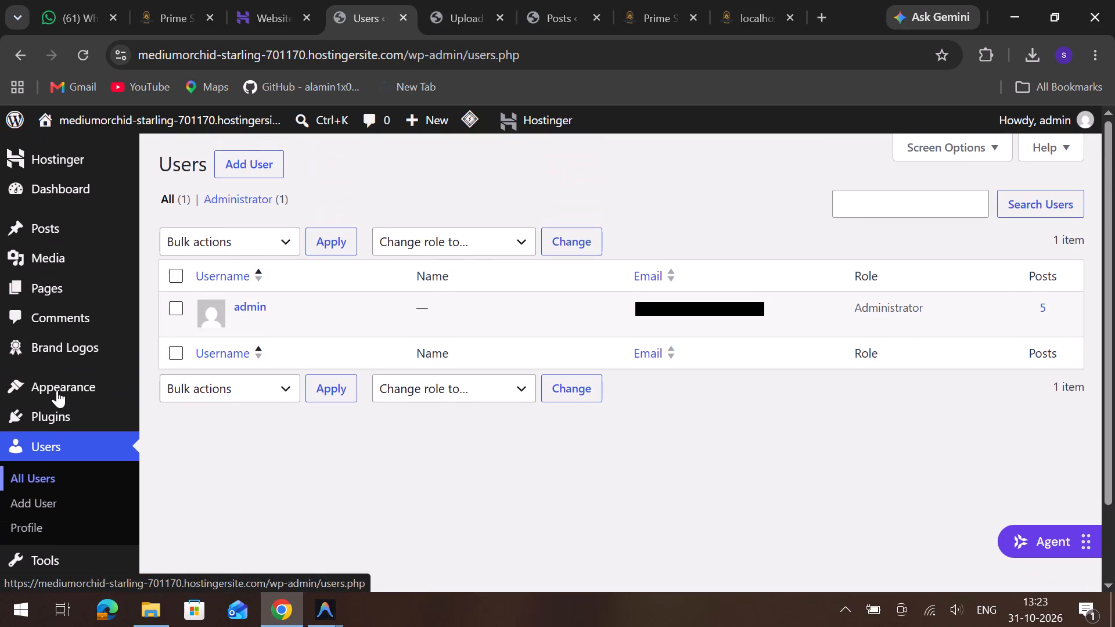
Look through the WordPress admin Dashboard, including the At a Glance, Activity, Quick Draft and Site Health Status sections.
left_click(69, 192)
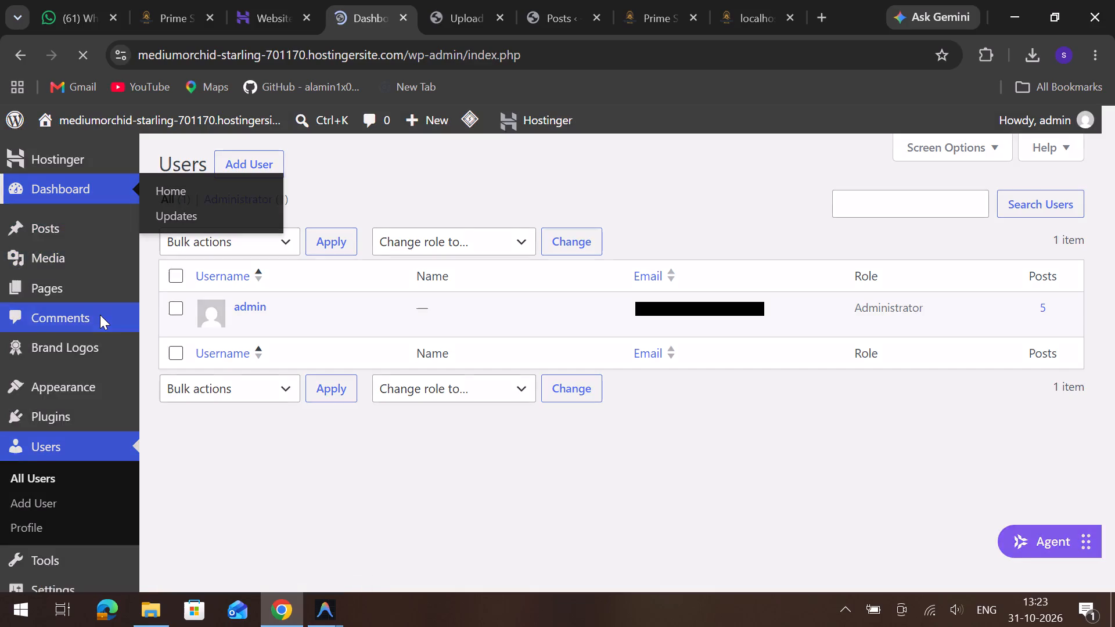
scroll(247, 369, "down", 1)
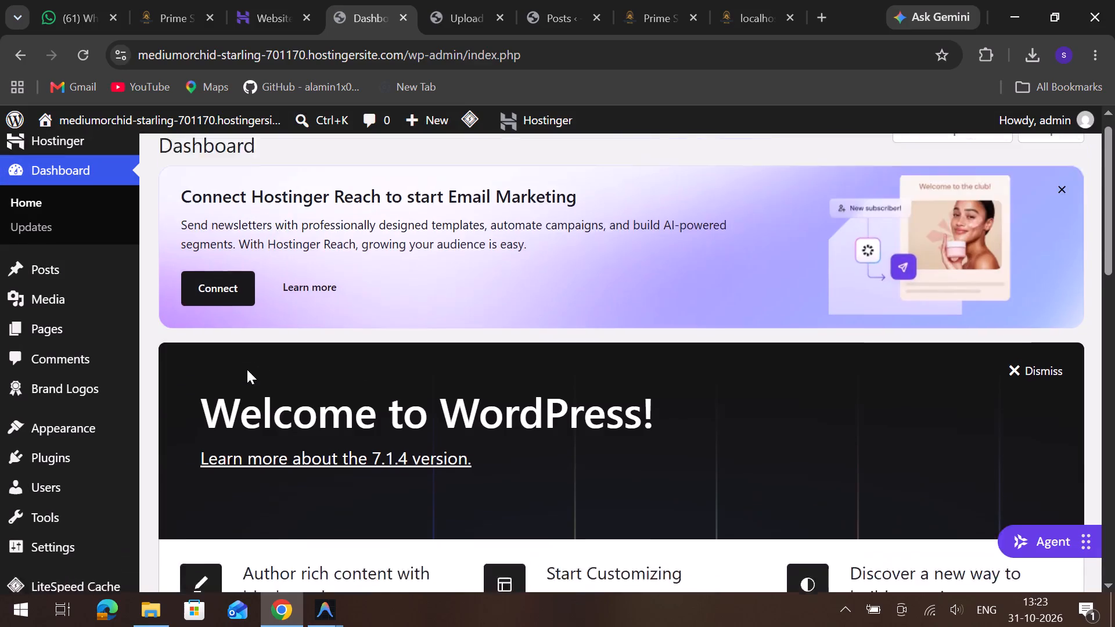
scroll(247, 369, "down", 2)
scroll(247, 369, "up", 1)
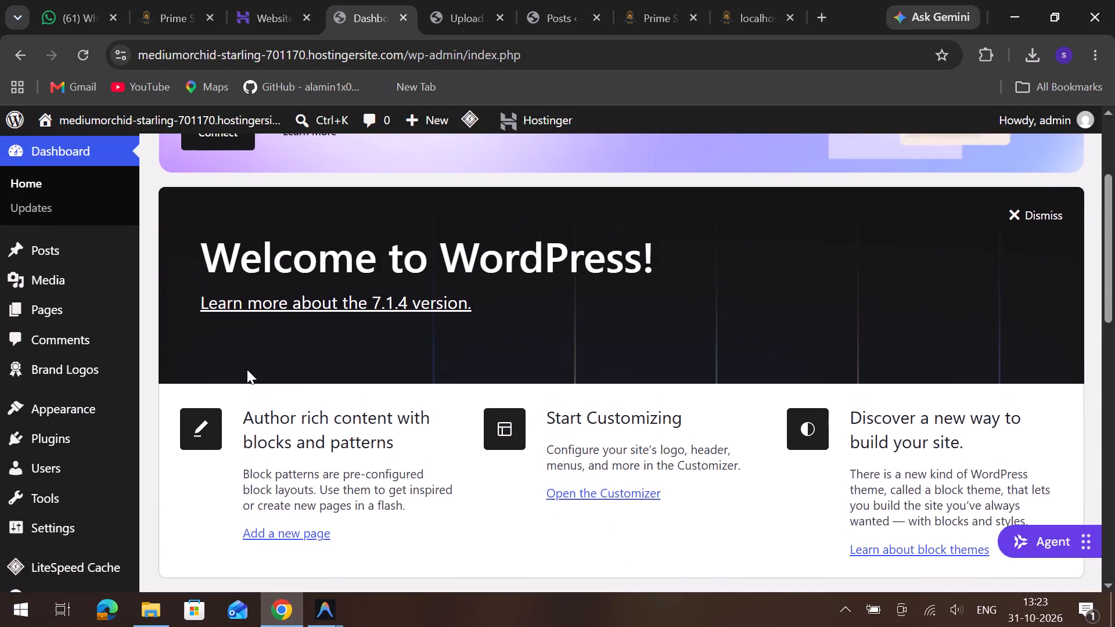
scroll(247, 369, "down", 1)
scroll(247, 369, "up", 1)
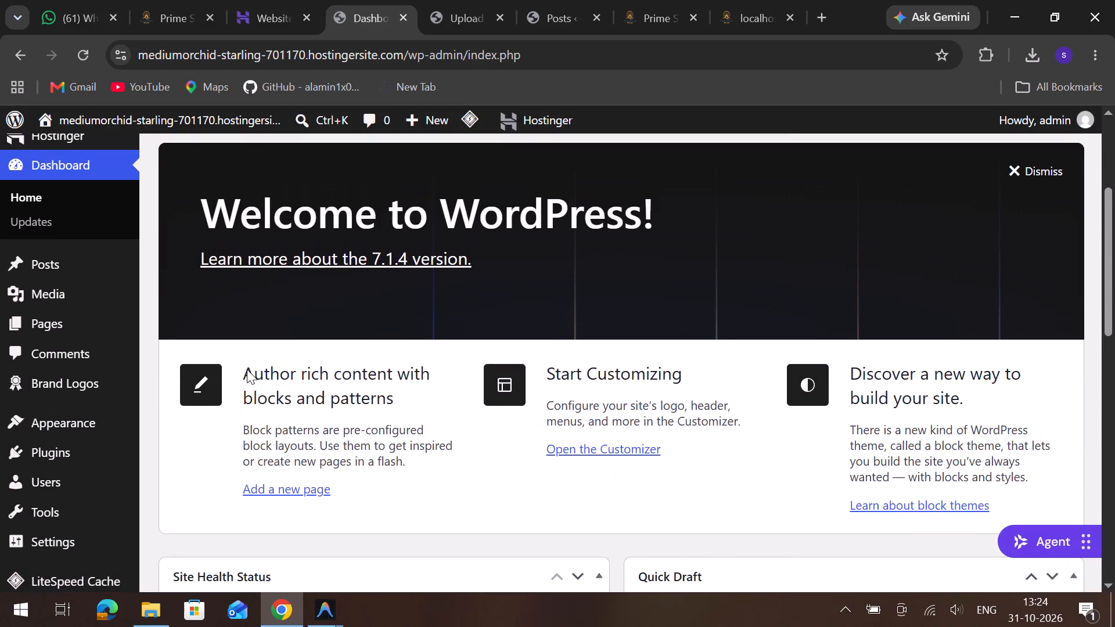
scroll(247, 369, "up", 1)
scroll(247, 369, "down", 1)
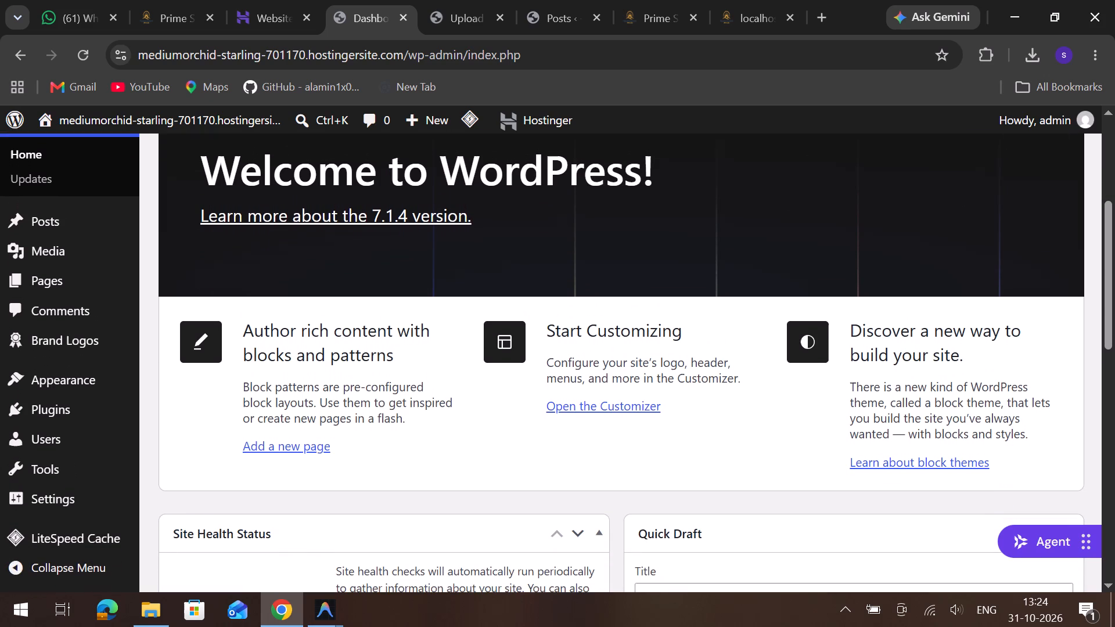
scroll(247, 369, "down", 1)
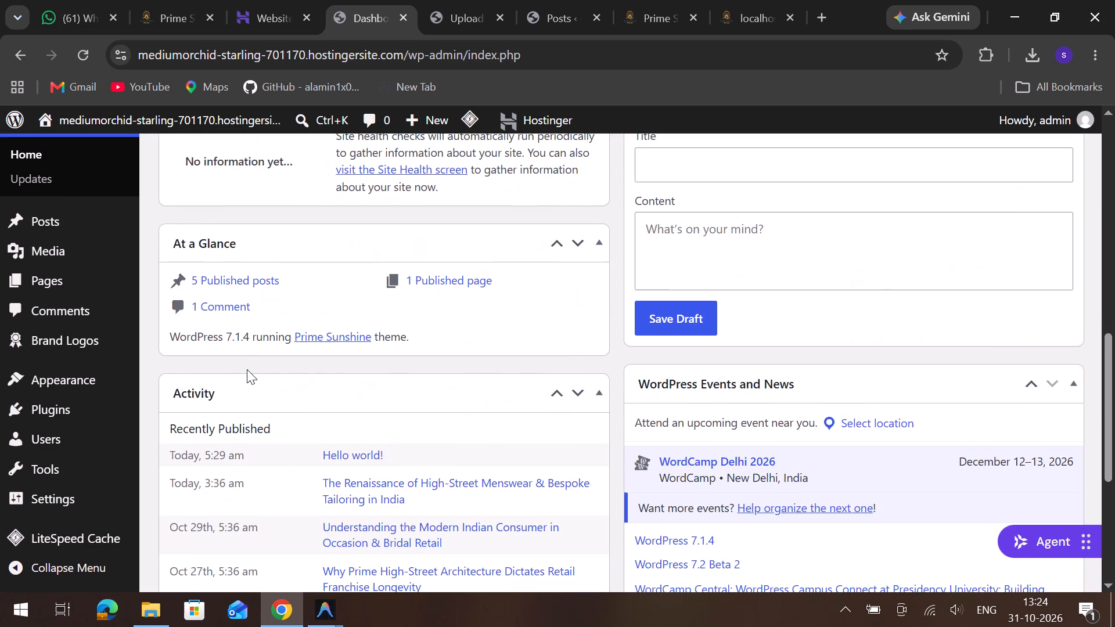
scroll(247, 369, "up", 1)
scroll(247, 369, "down", 1)
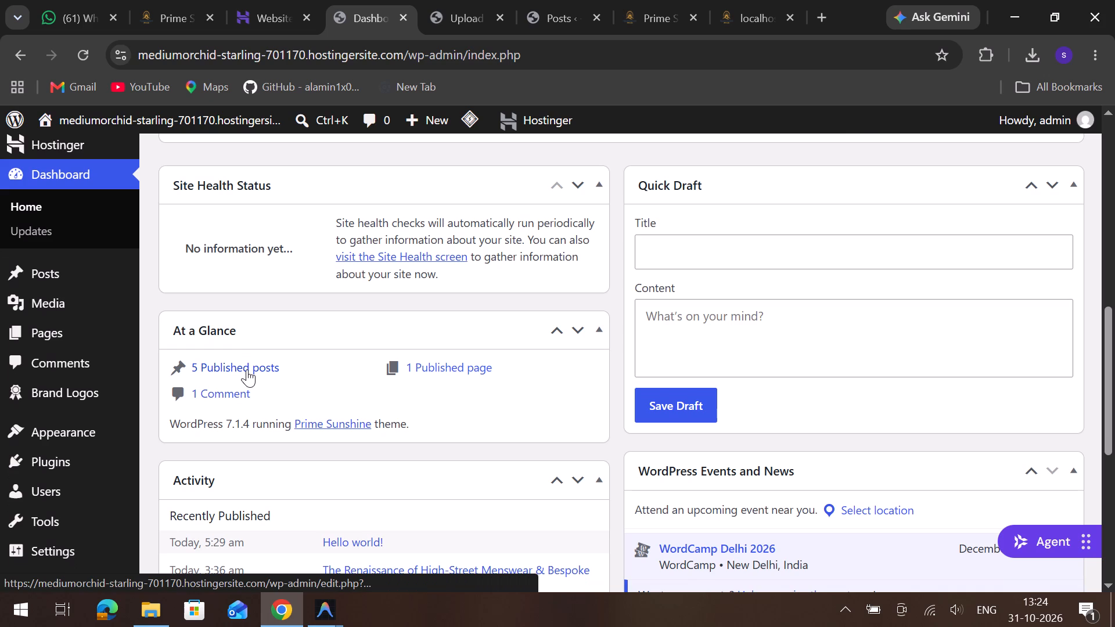
scroll(247, 369, "up", 1)
scroll(247, 369, "down", 1)
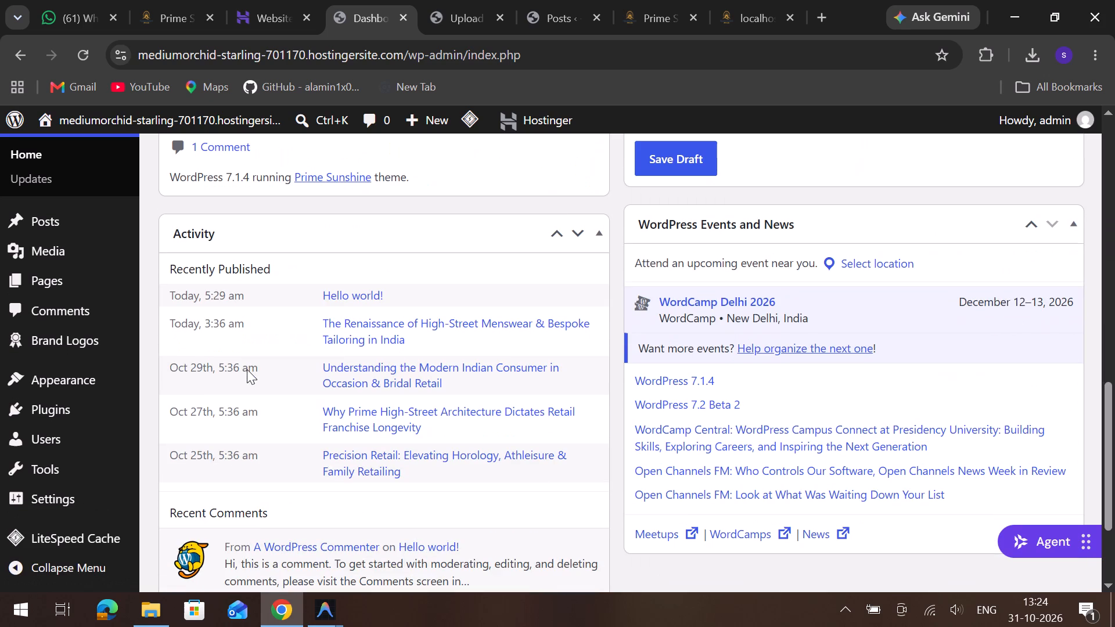
scroll(247, 369, "down", 2)
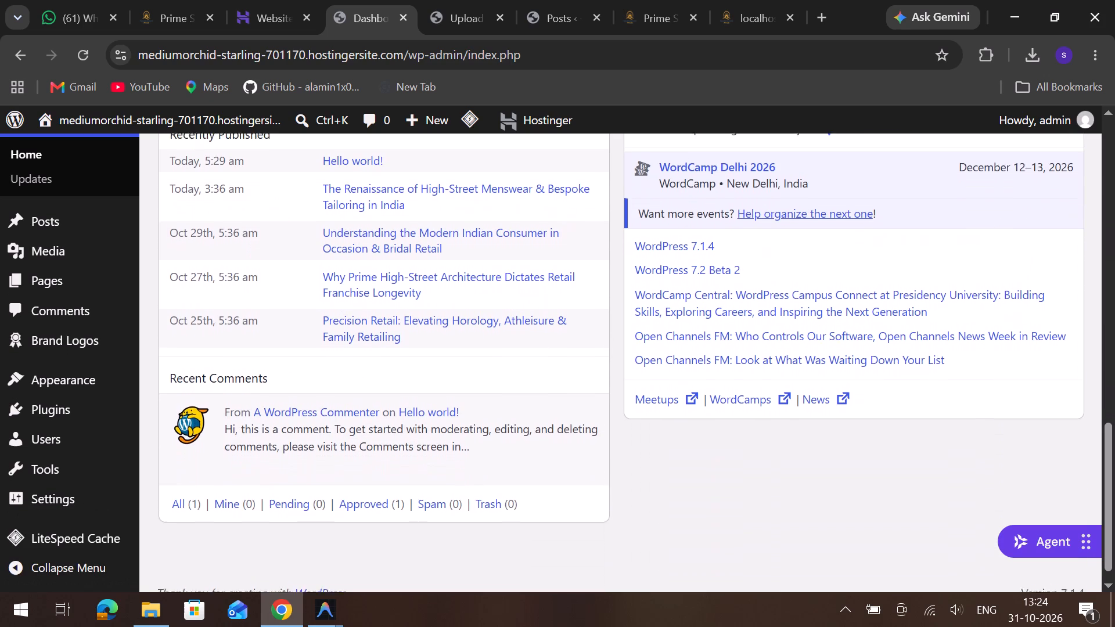
scroll(247, 369, "down", 1)
scroll(247, 369, "up", 1)
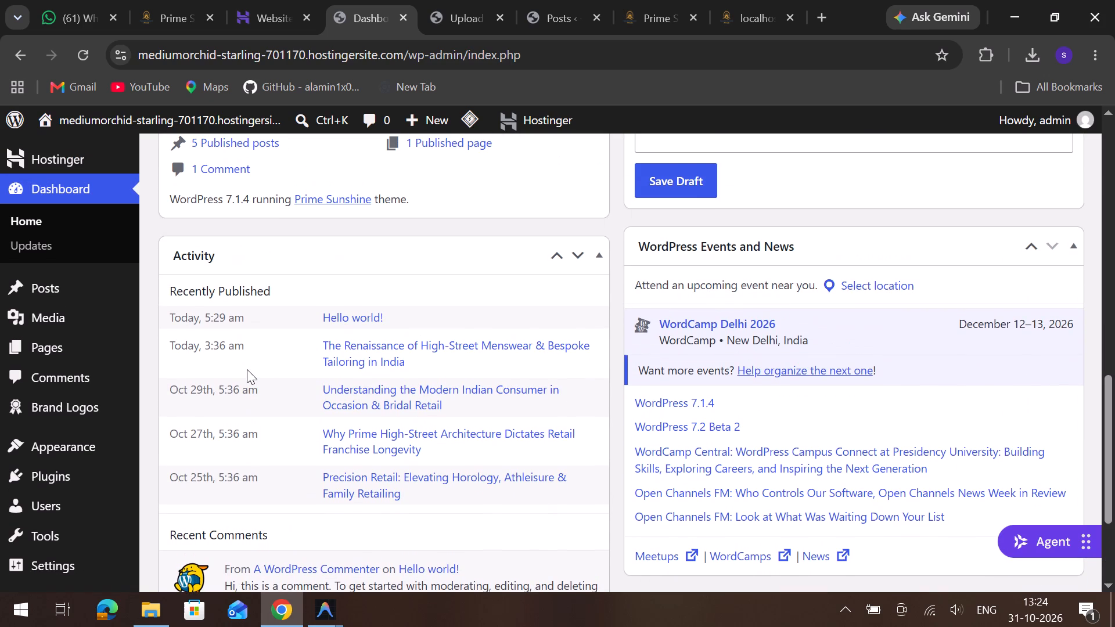
scroll(247, 369, "up", 1)
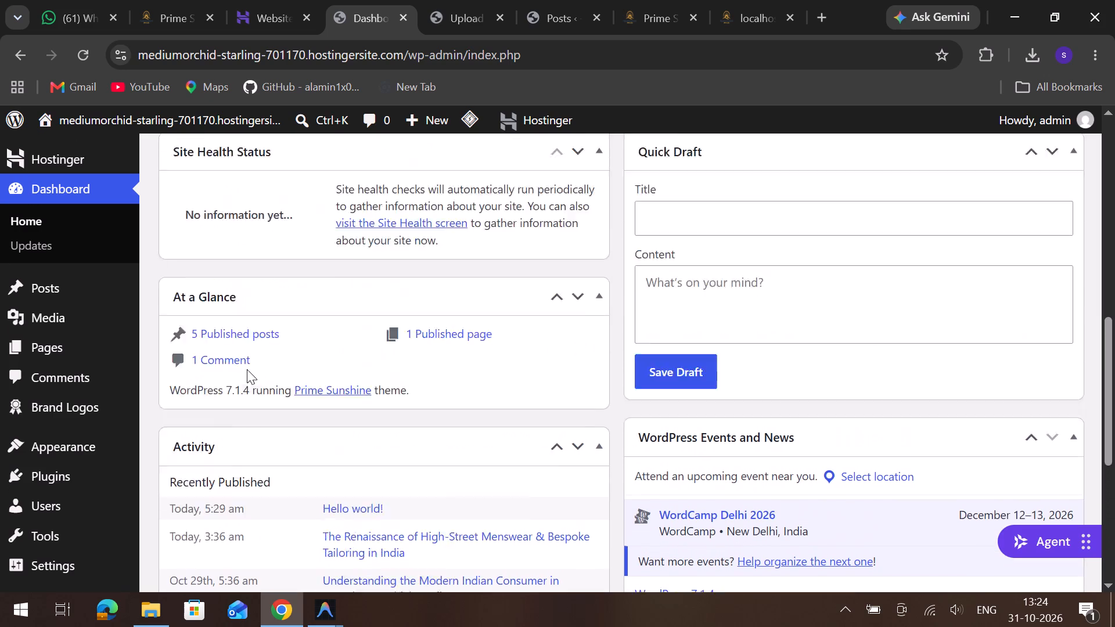
scroll(247, 369, "up", 2)
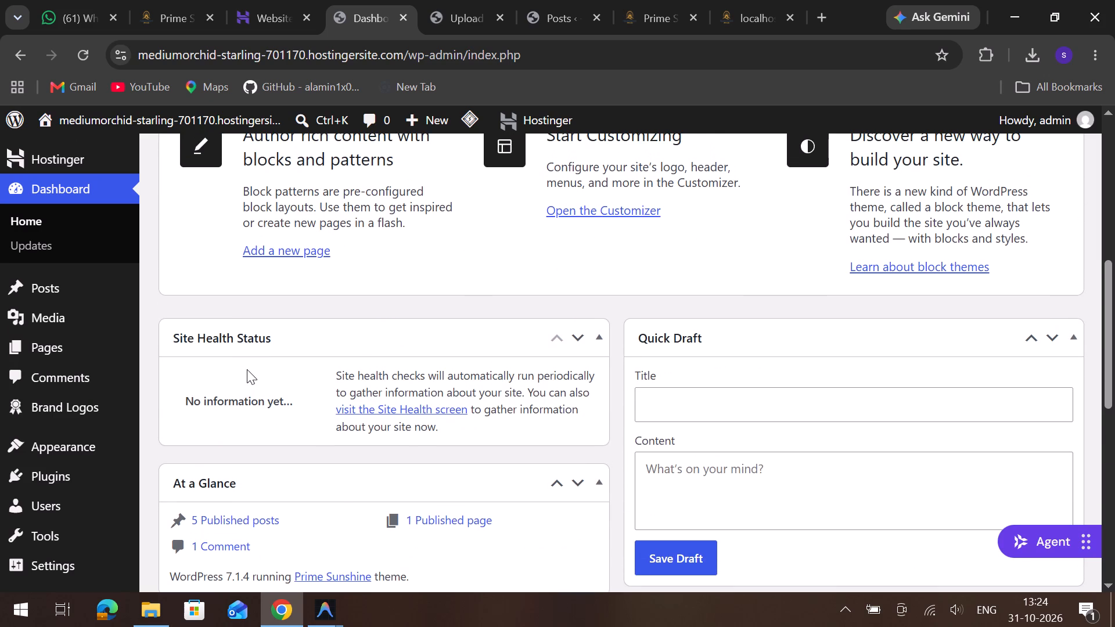
scroll(247, 369, "up", 1)
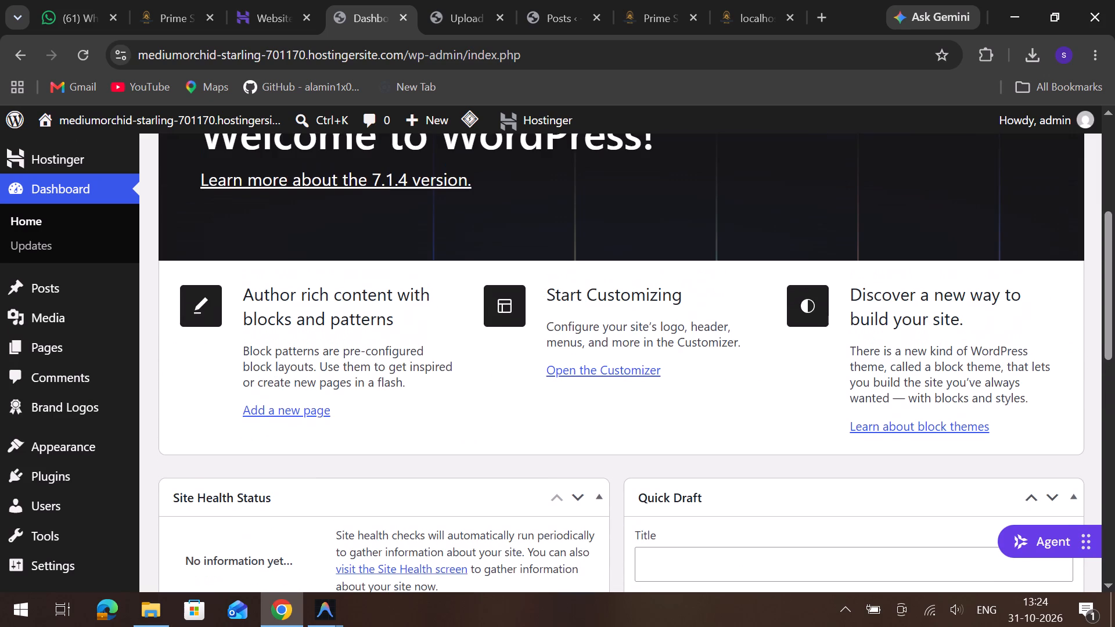
scroll(247, 369, "down", 2)
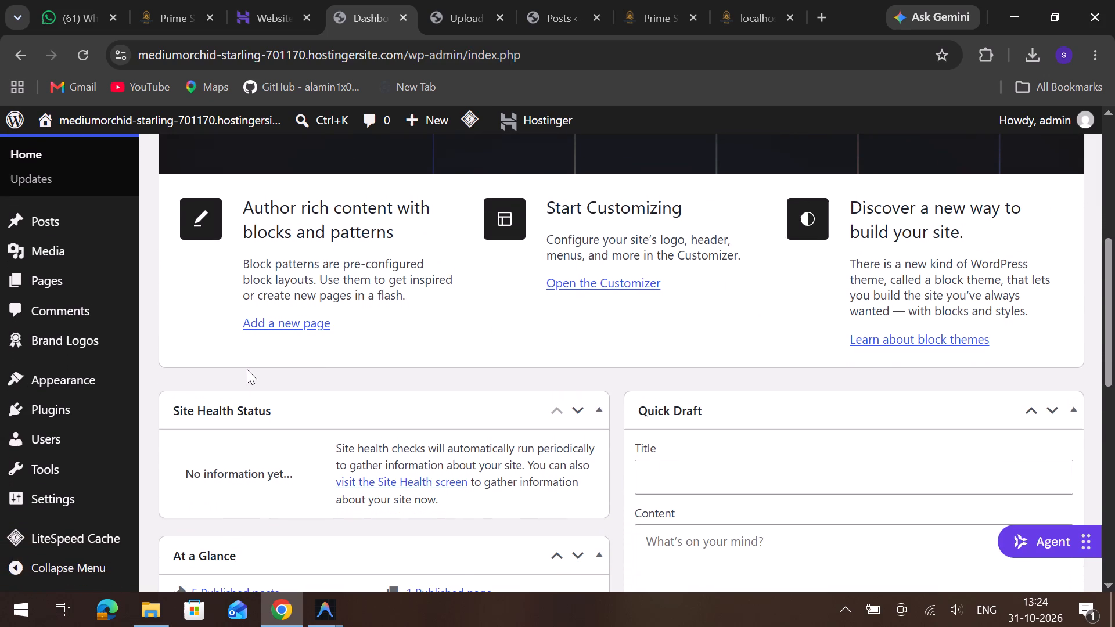
scroll(247, 369, "down", 2)
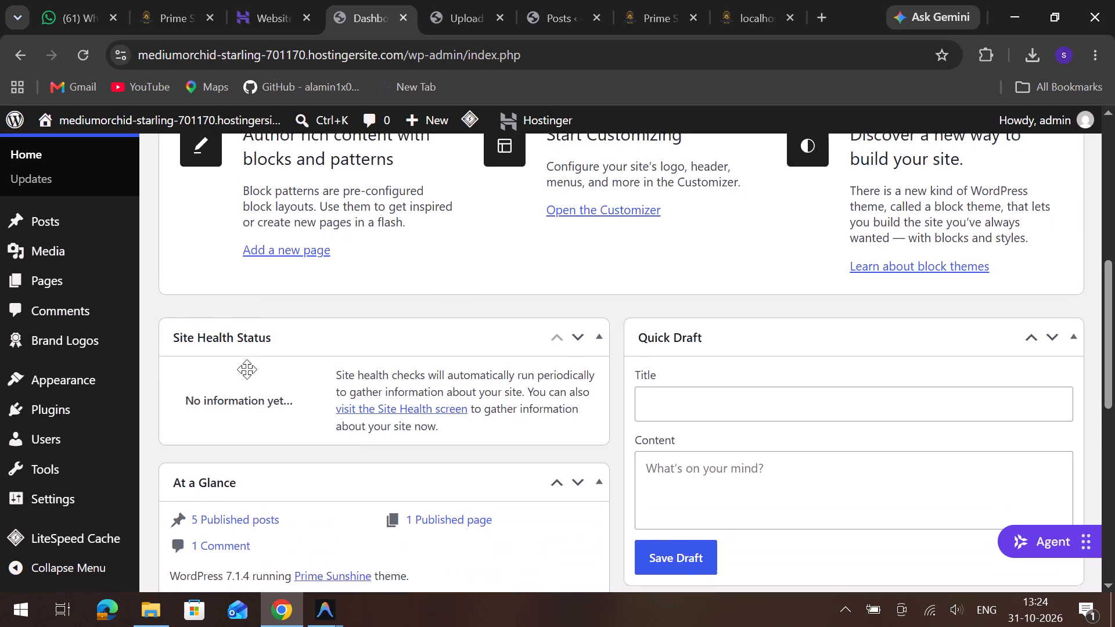
scroll(247, 369, "down", 1)
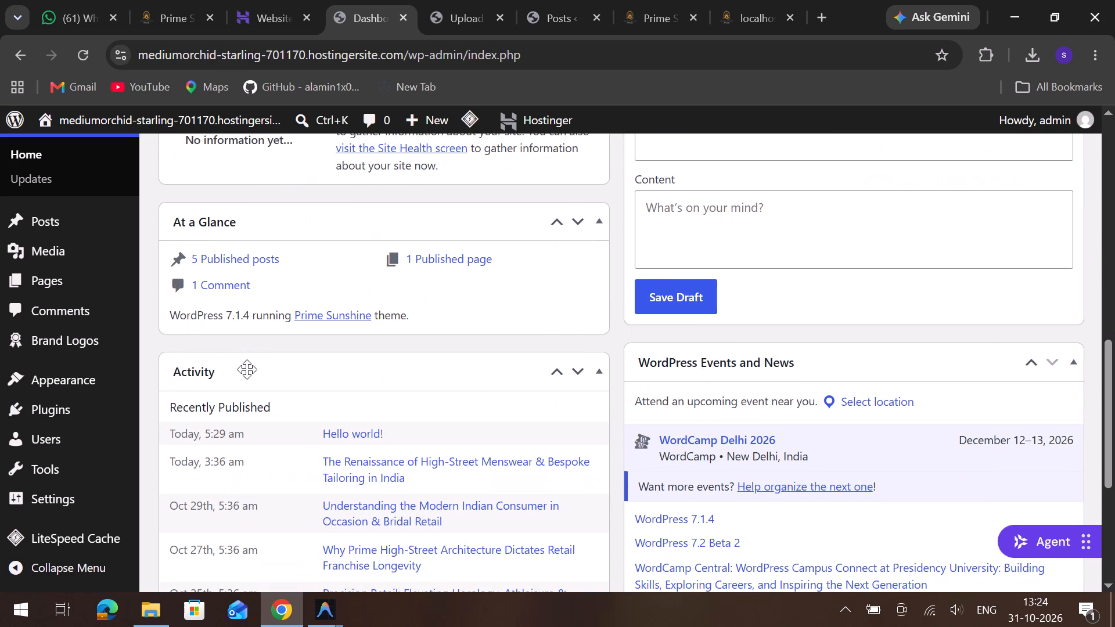
scroll(247, 369, "down", 1)
scroll(247, 369, "up", 1)
scroll(247, 369, "down", 1)
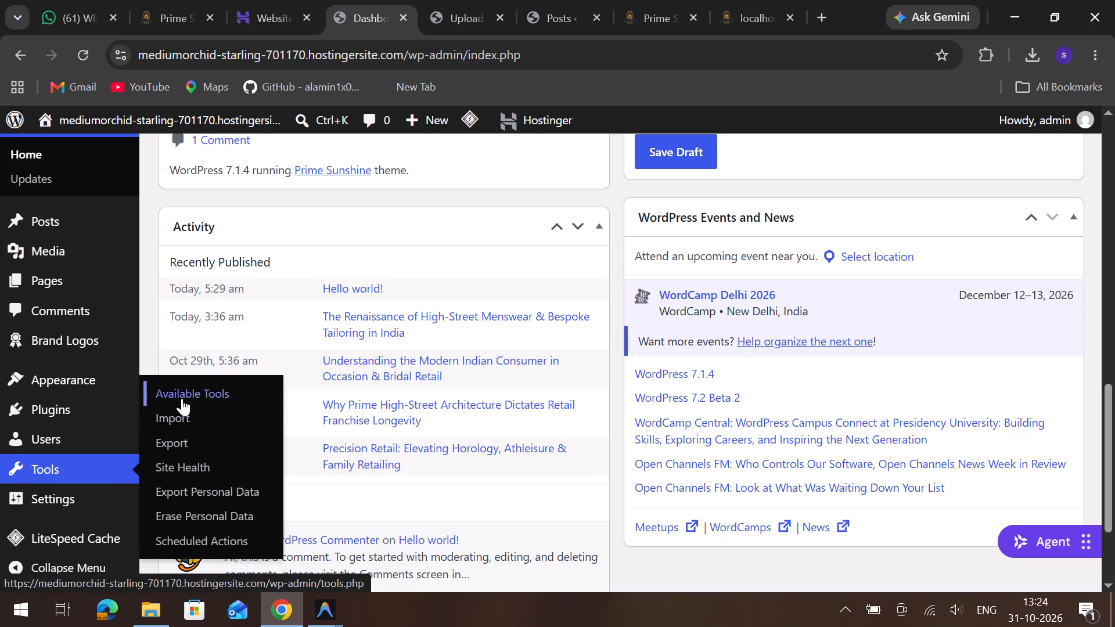
Reopen the list of all users in the WordPress admin and look it over.
left_click(81, 439)
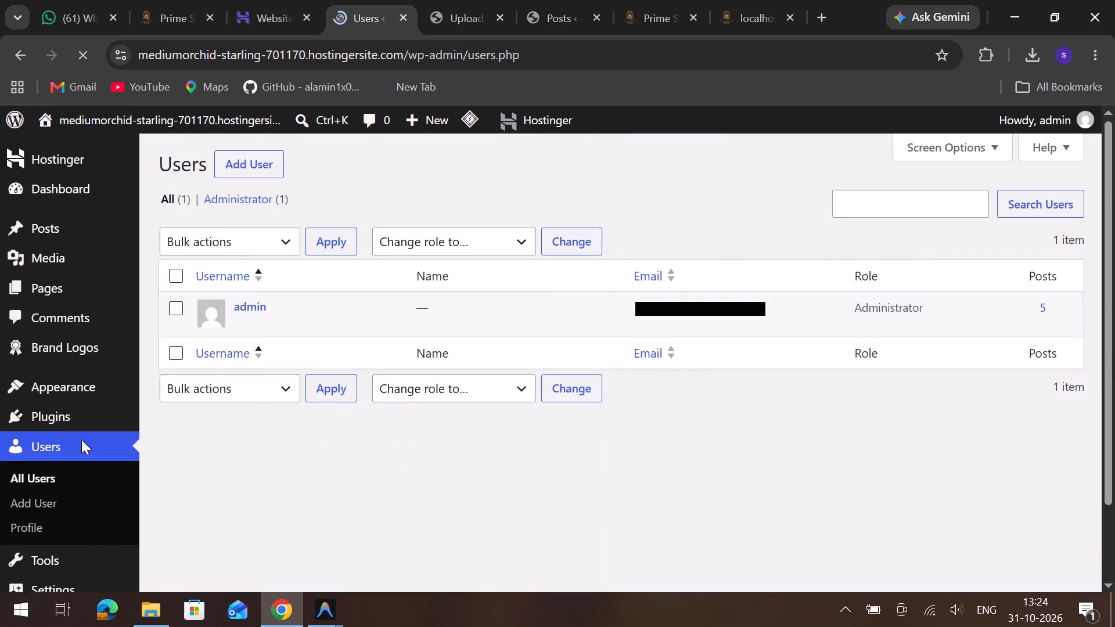
scroll(44, 359, "up", 1)
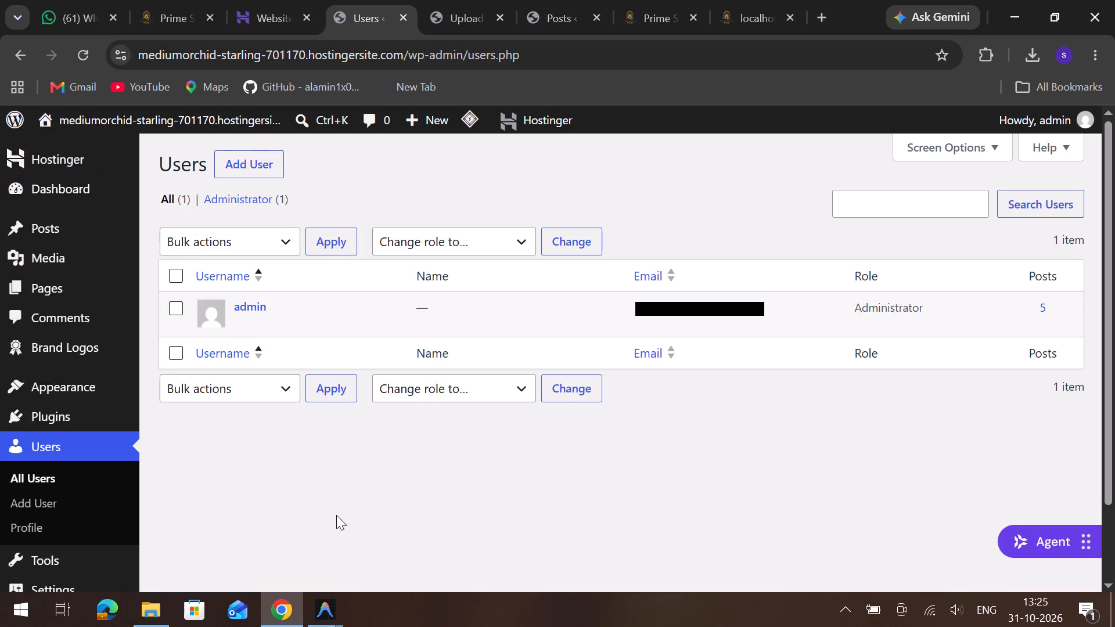
key("shift+super+s")
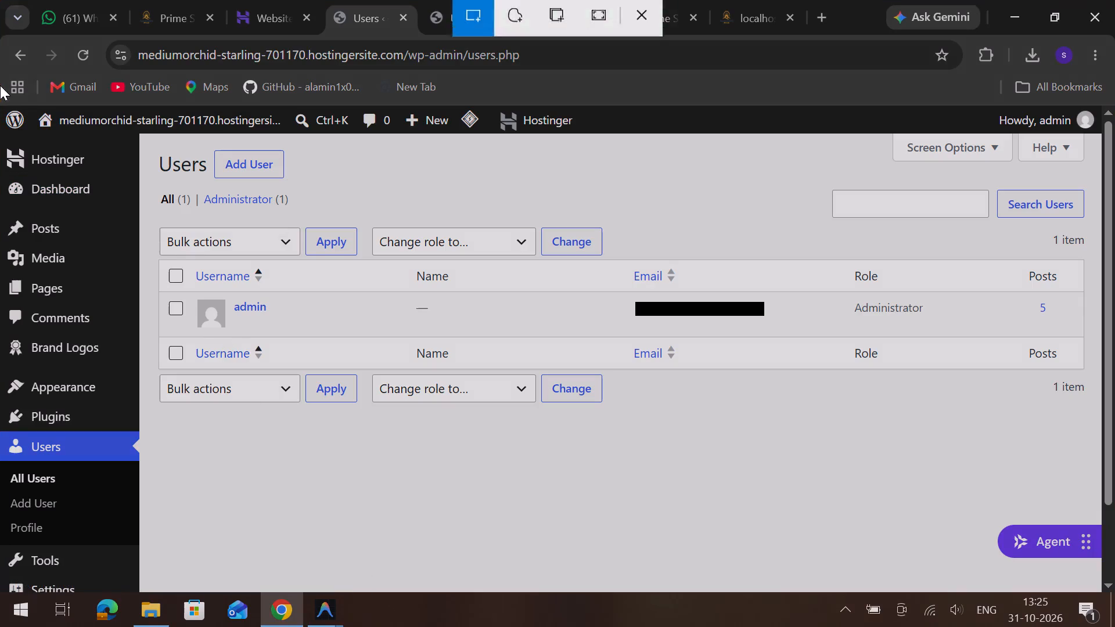
left_click_drag(2, 103, 229, 299)
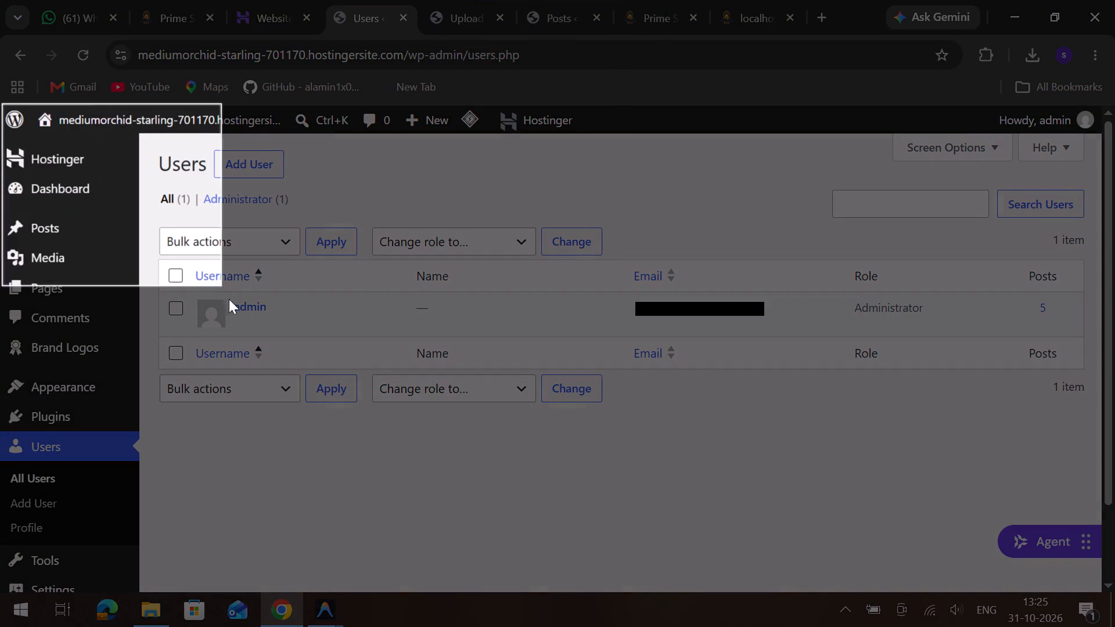
left_click_drag(229, 299, 735, 581)
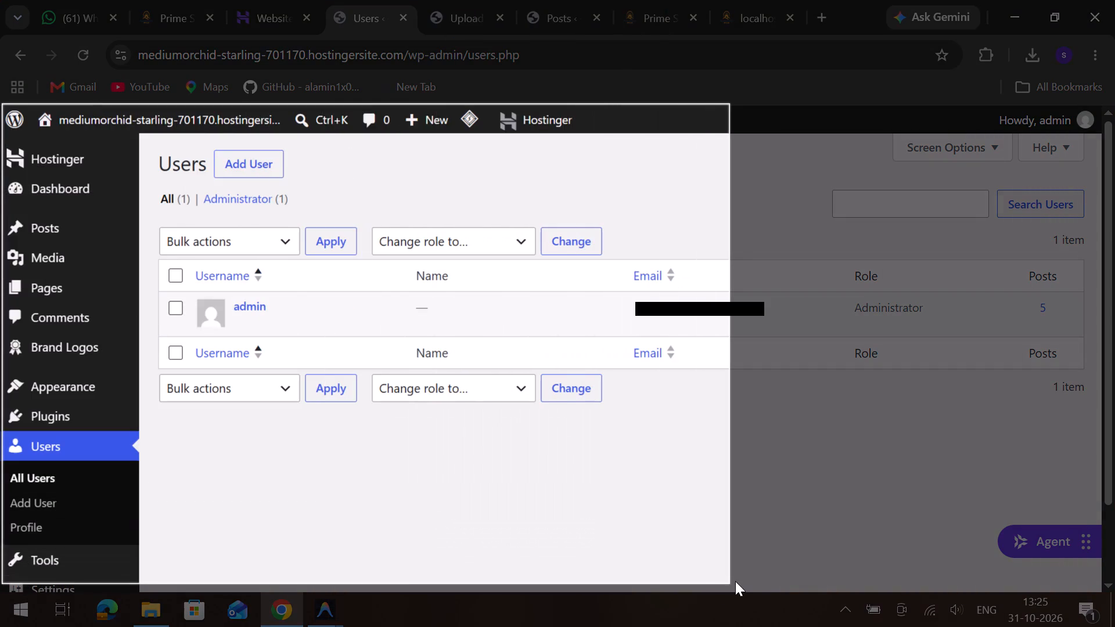
left_click_drag(735, 581, 771, 598)
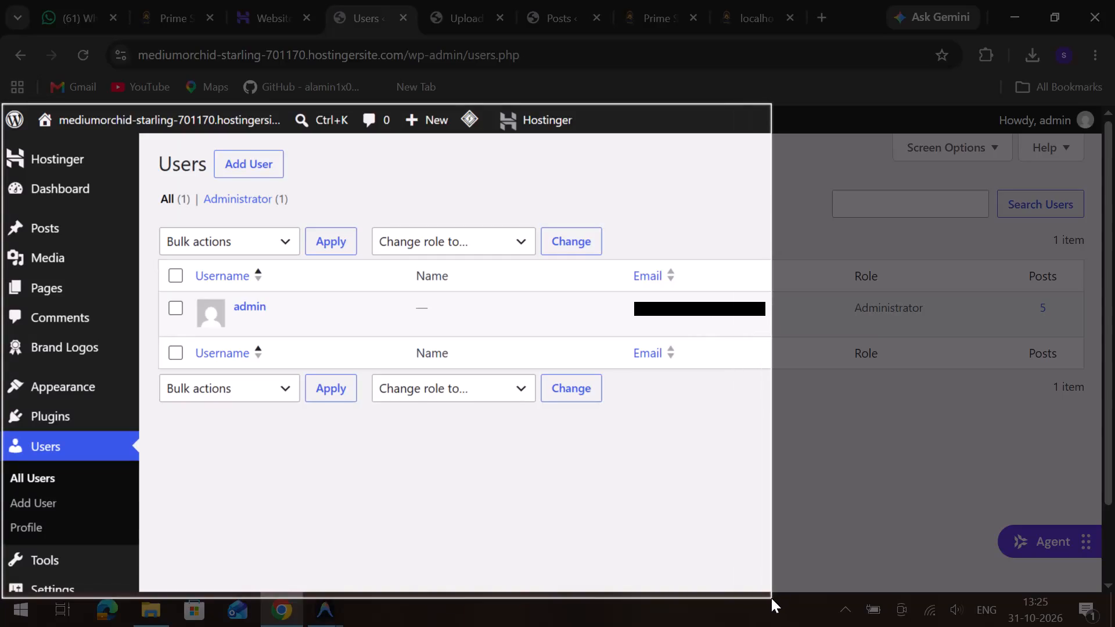
left_click_drag(771, 598, 771, 594)
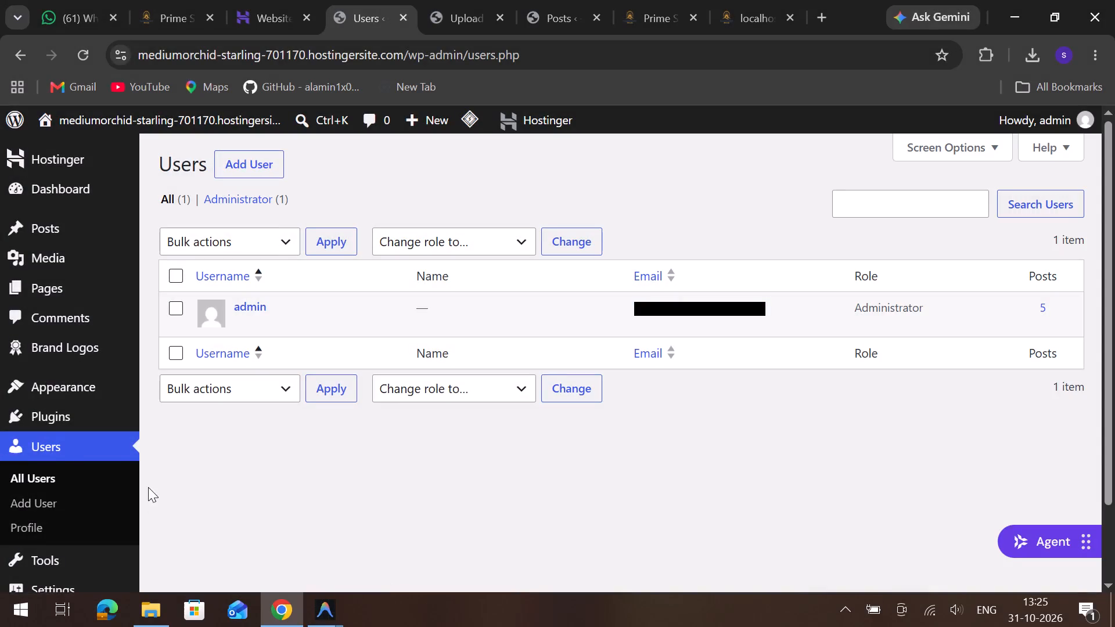
Open the LiteSpeed Cache Database page and look through its Database Optimizer options.
scroll(64, 477, "down", 1)
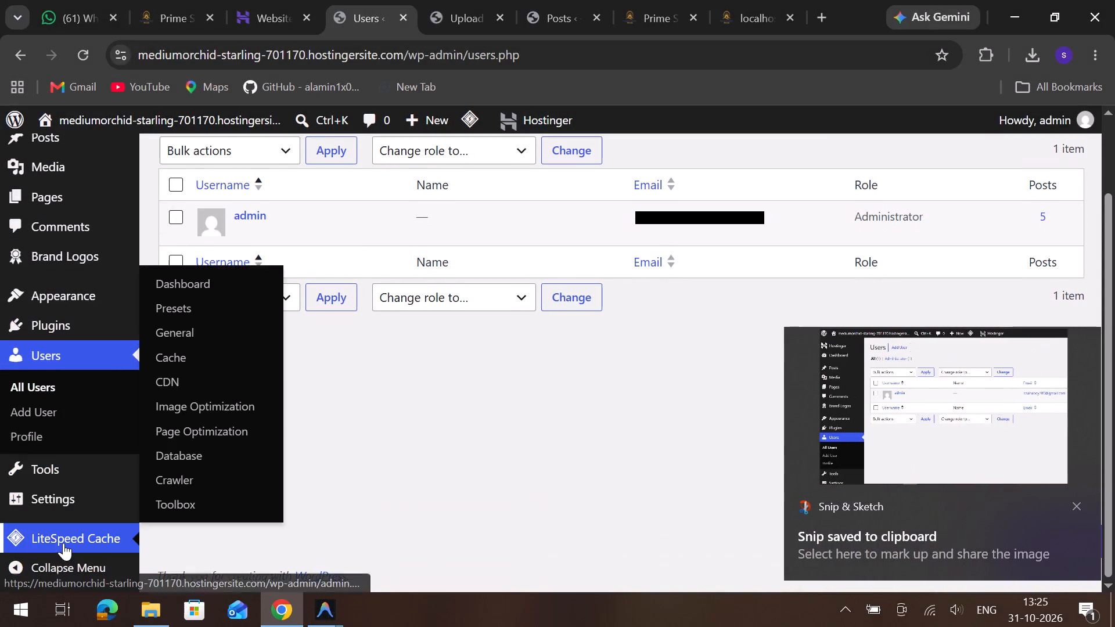
left_click(184, 459)
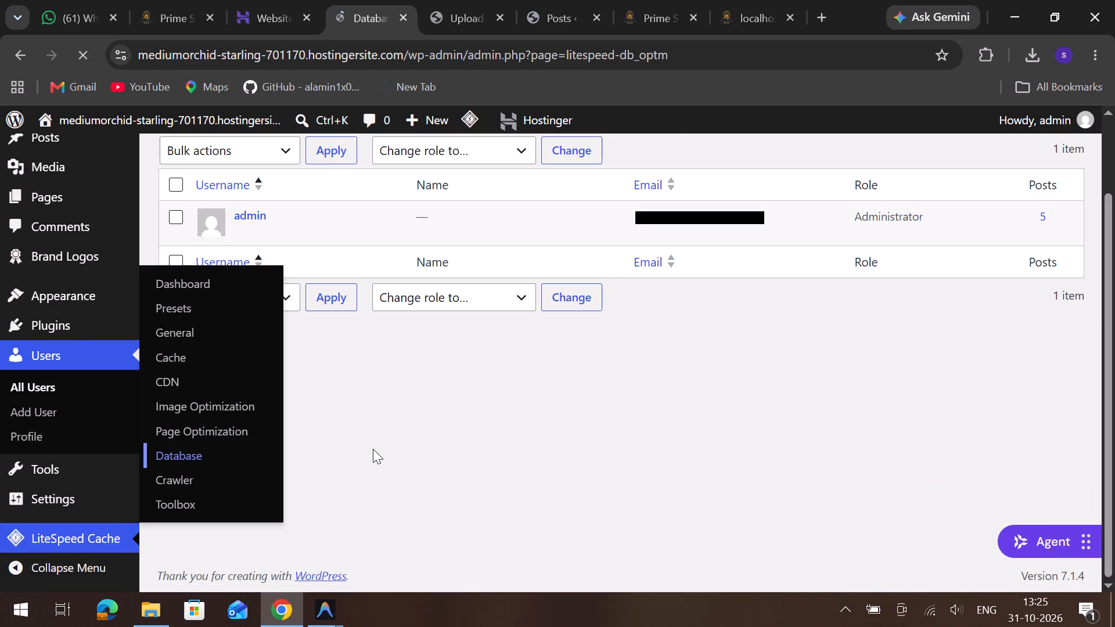
scroll(646, 305, "down", 1)
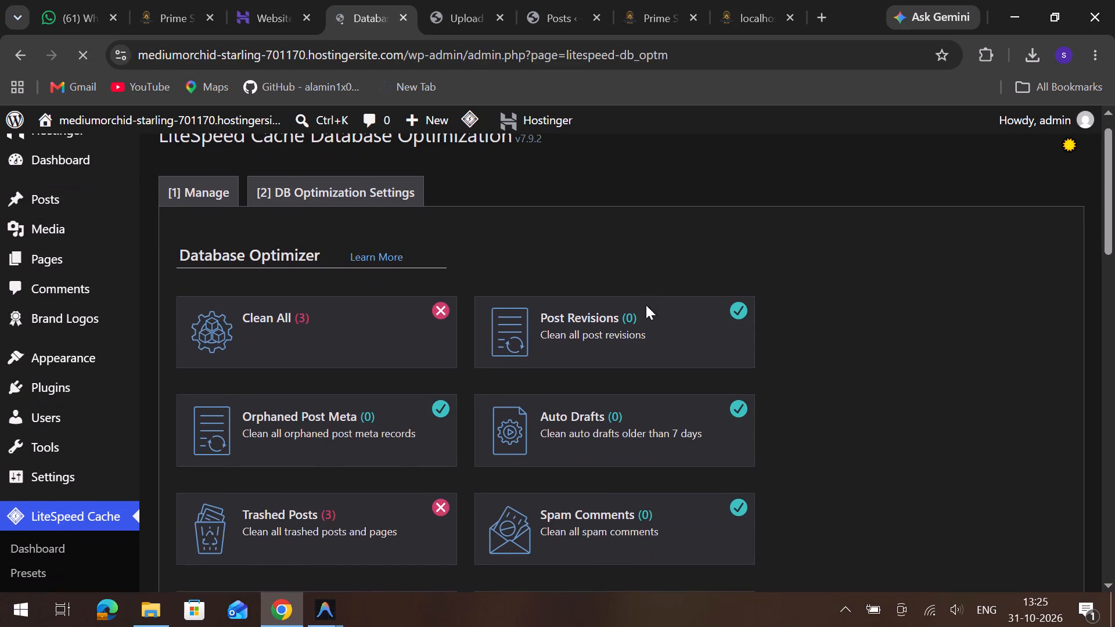
scroll(646, 305, "down", 2)
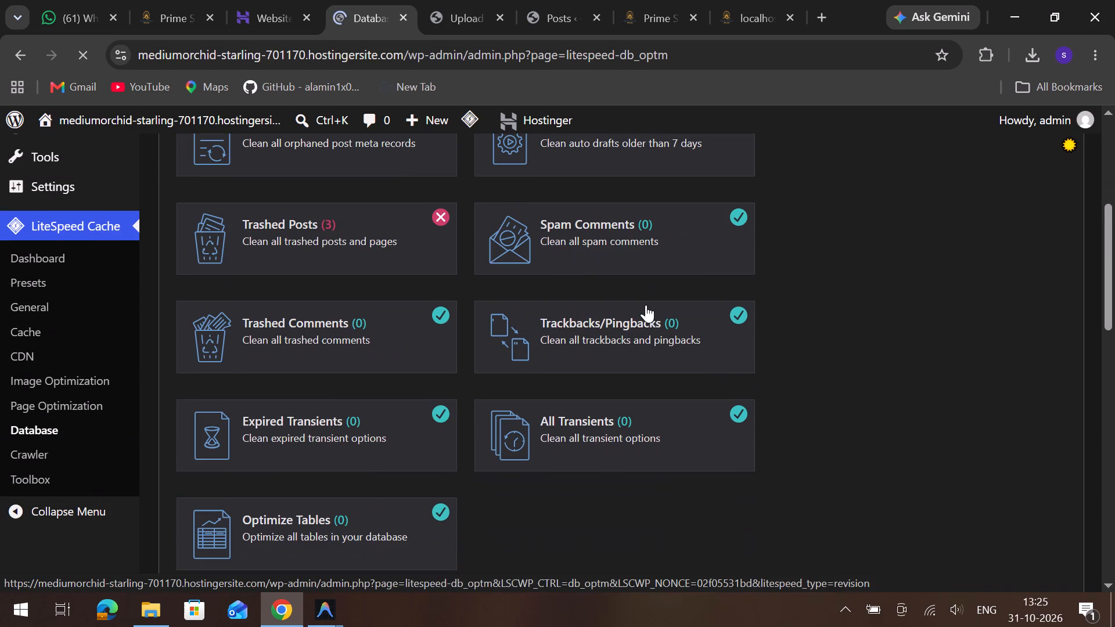
scroll(646, 305, "down", 1)
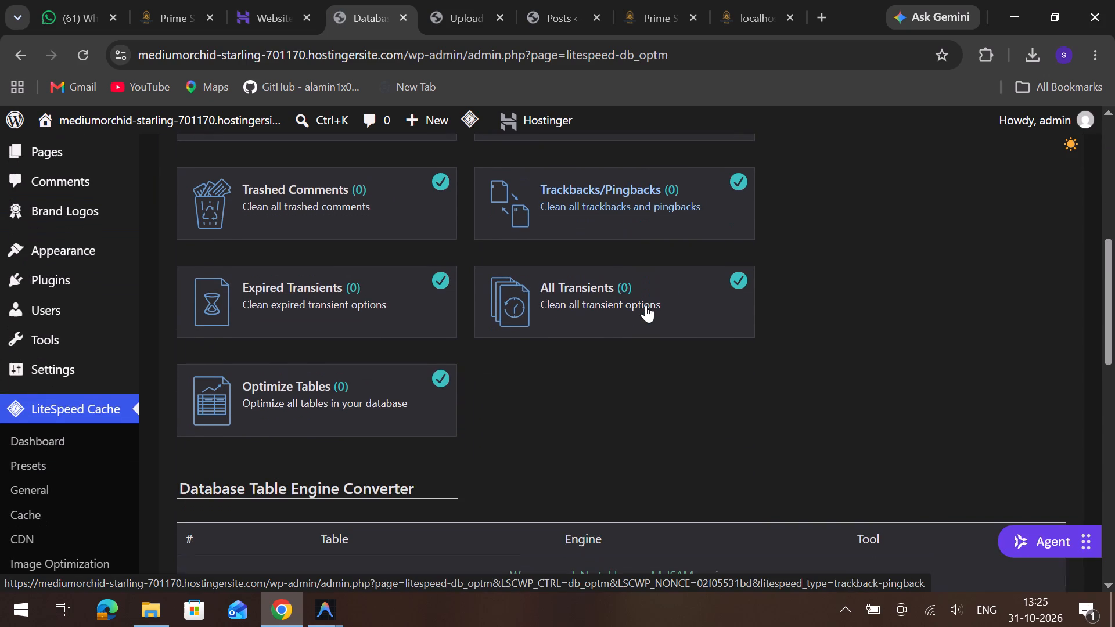
scroll(646, 305, "up", 2)
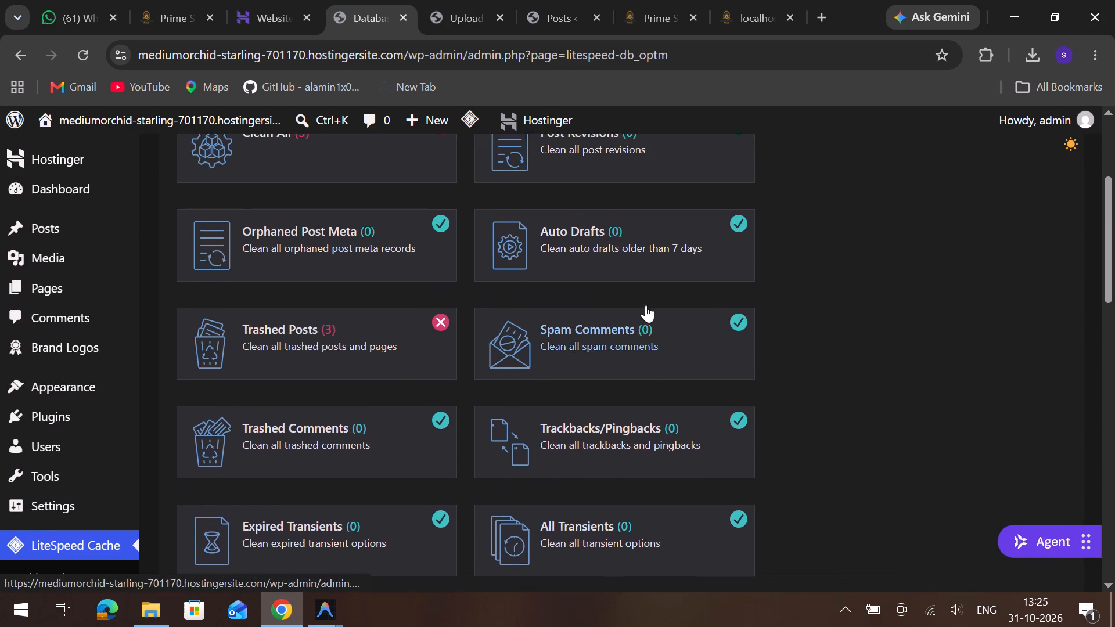
scroll(646, 305, "up", 2)
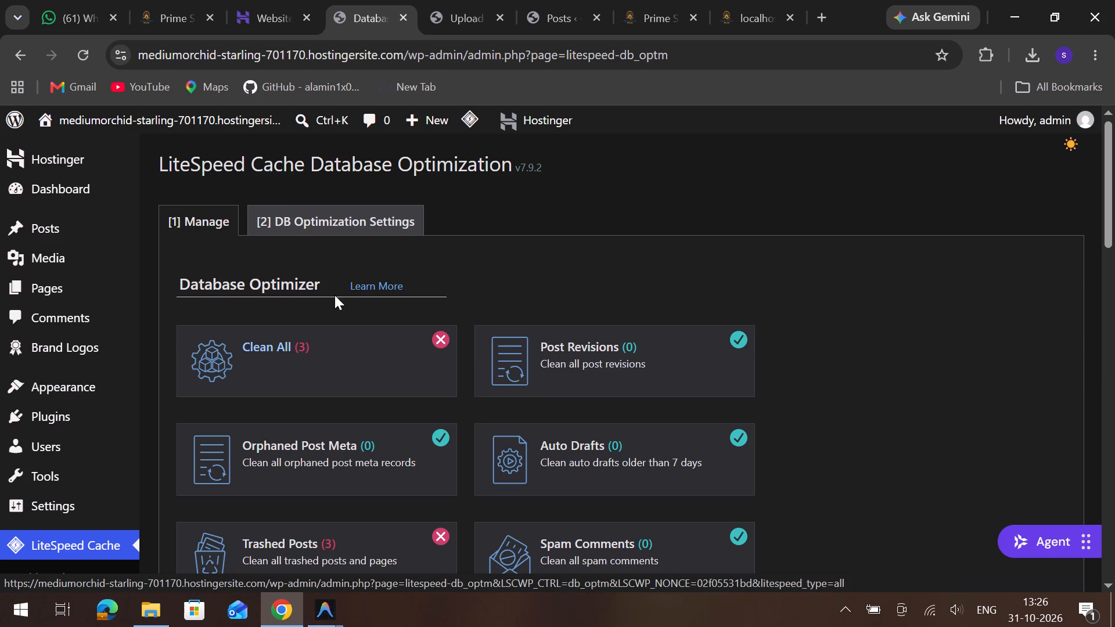
Examine the Manage section of LiteSpeed Cache Database Optimization, including the Database Table Engine Converter and the Database Summary's autoload top list.
left_click(215, 225)
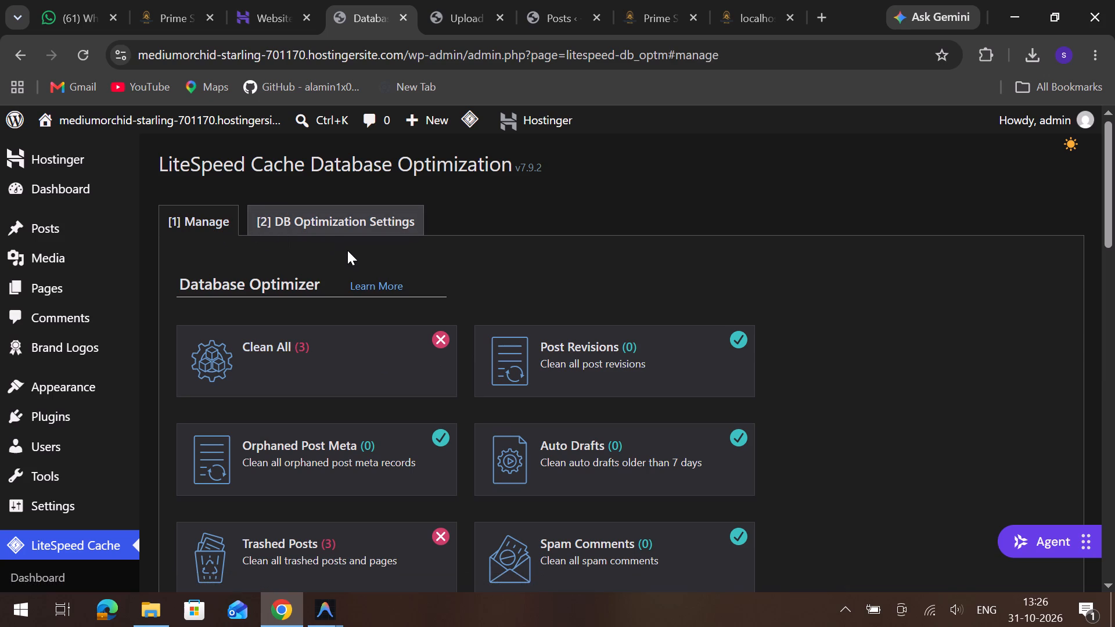
scroll(347, 250, "down", 2)
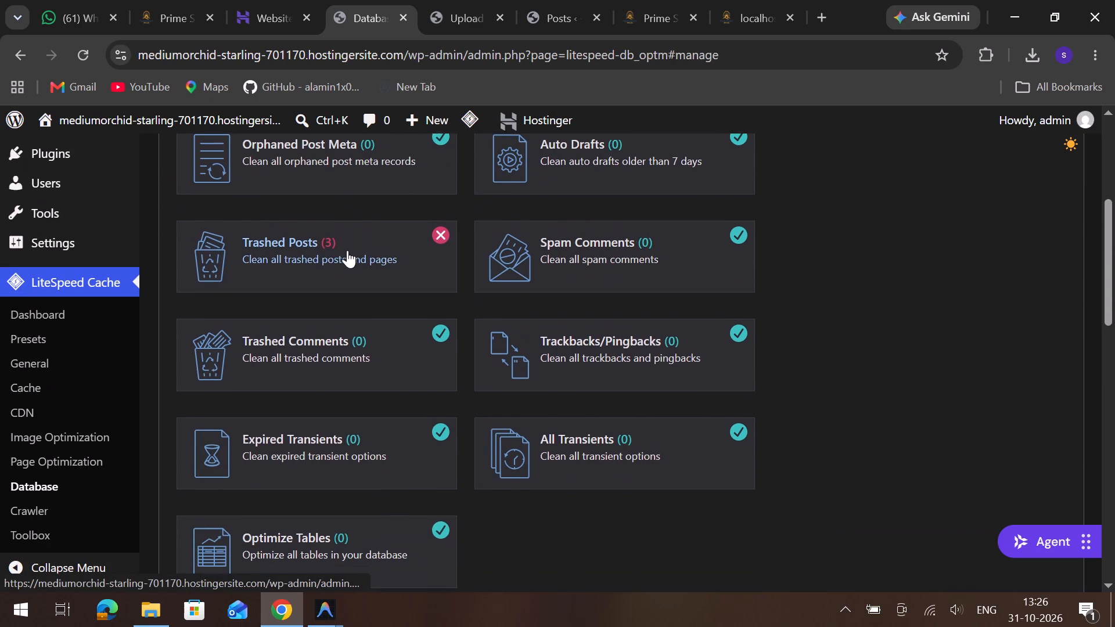
scroll(347, 250, "down", 1)
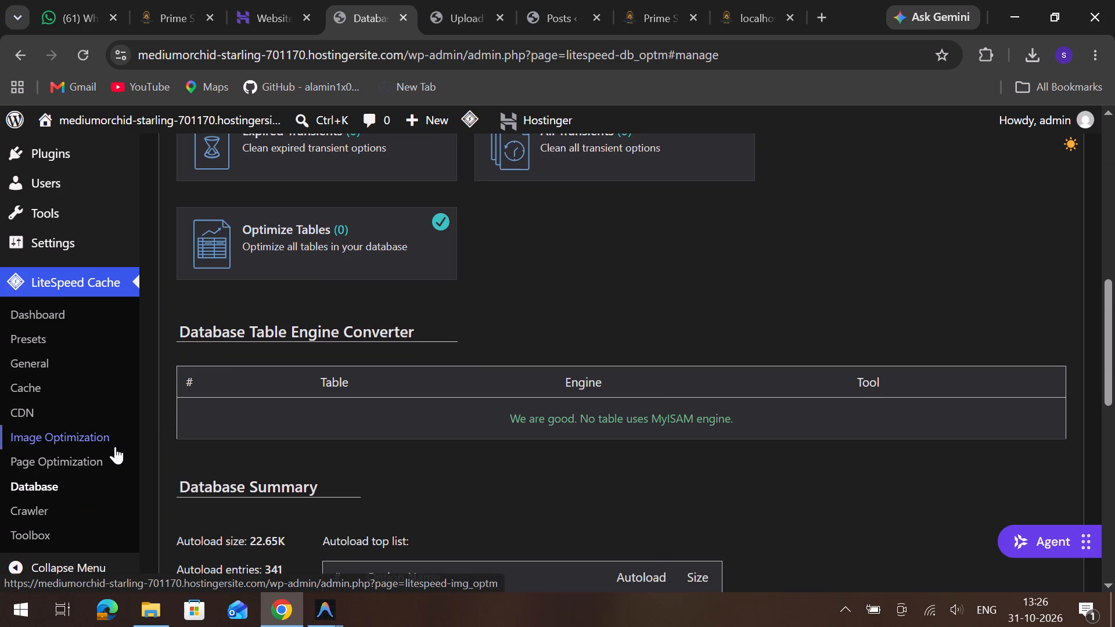
scroll(109, 457, "down", 1)
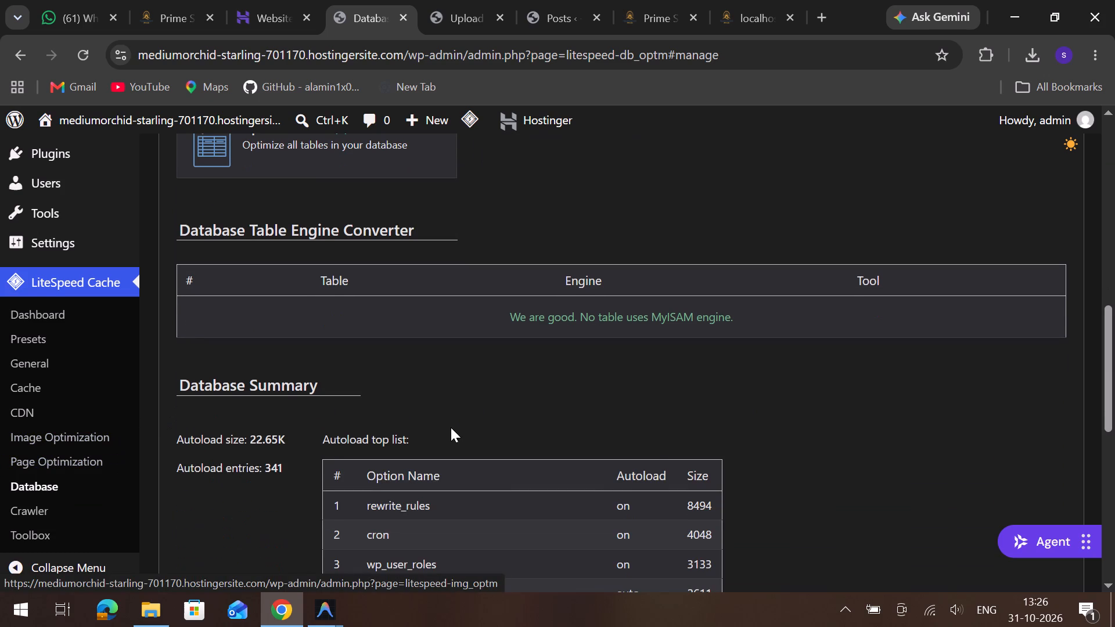
scroll(451, 427, "down", 2)
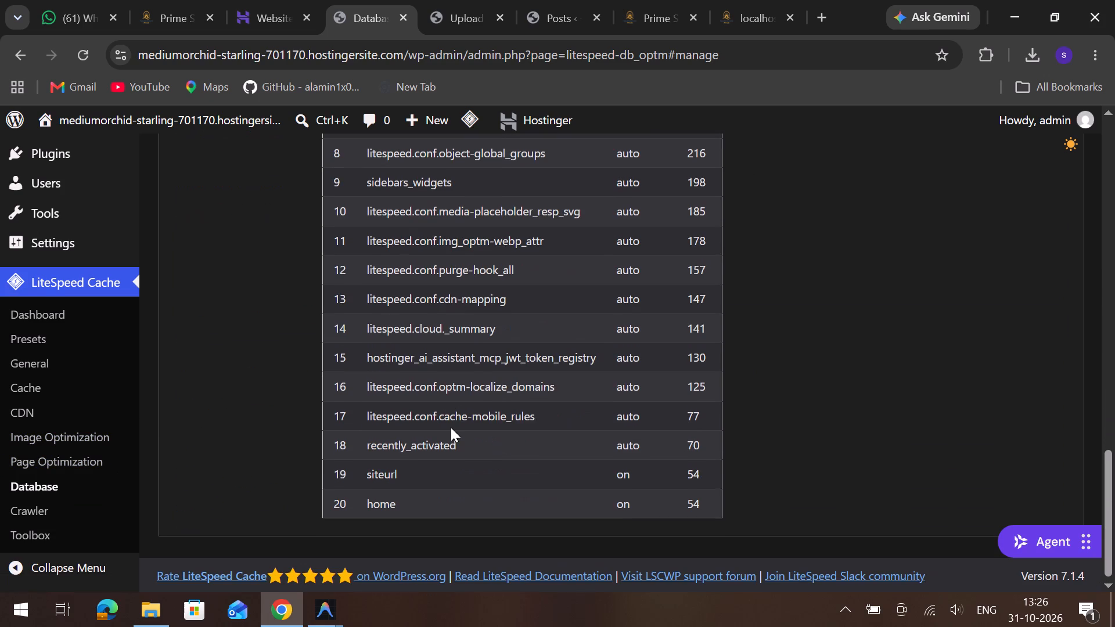
scroll(451, 427, "up", 3)
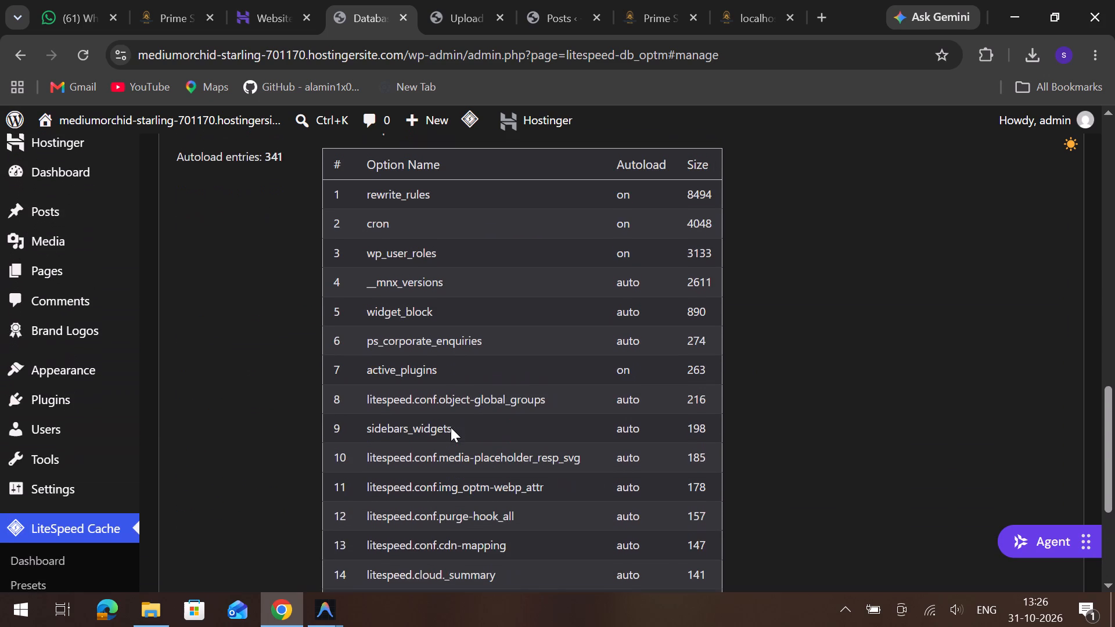
scroll(451, 427, "up", 3)
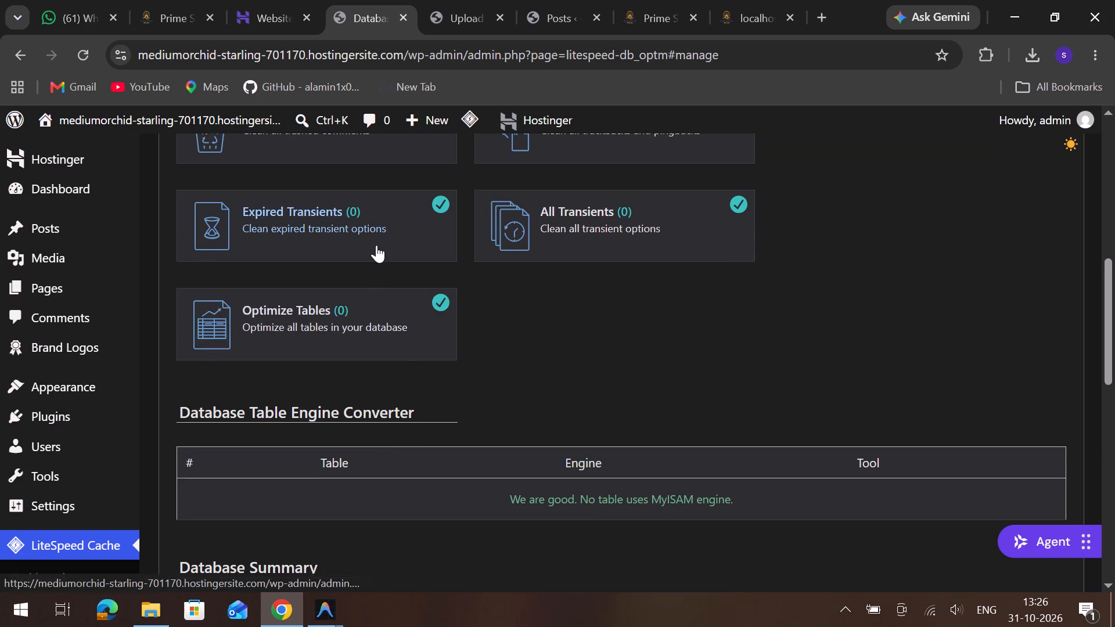
scroll(376, 245, "up", 2)
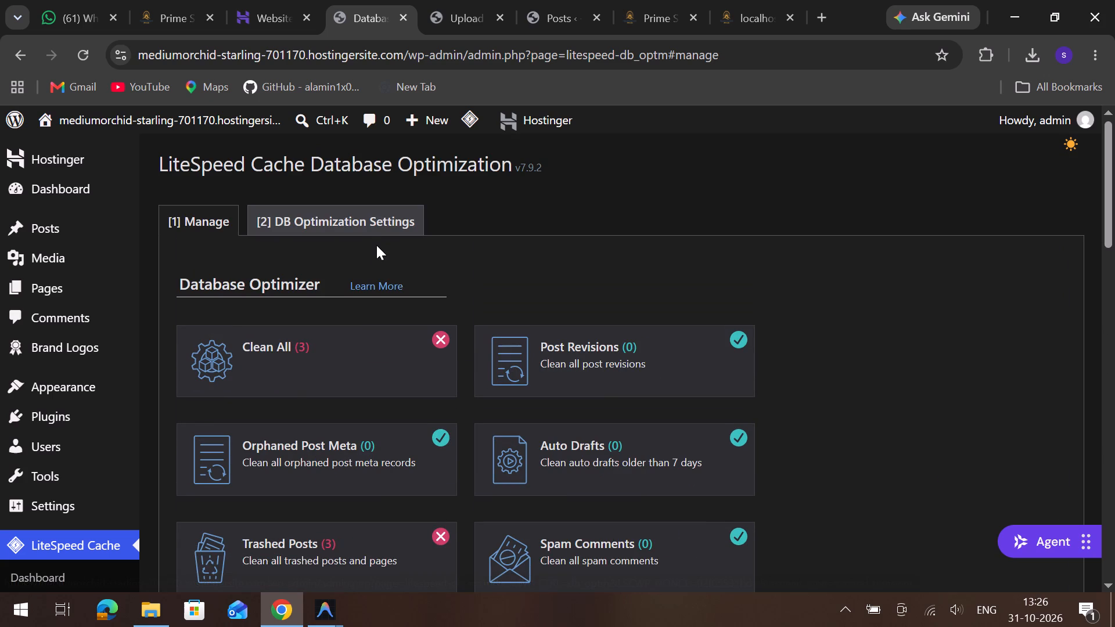
Open the WordPress Reading Settings and look over the homepage, feed and search engine visibility options.
scroll(376, 245, "down", 2)
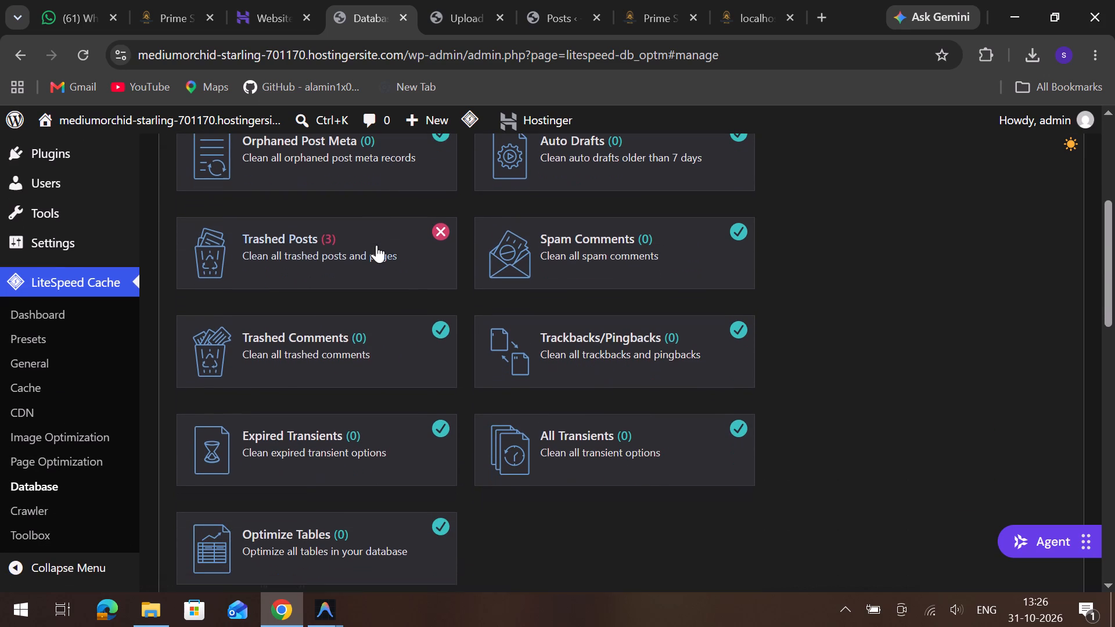
scroll(376, 245, "down", 1)
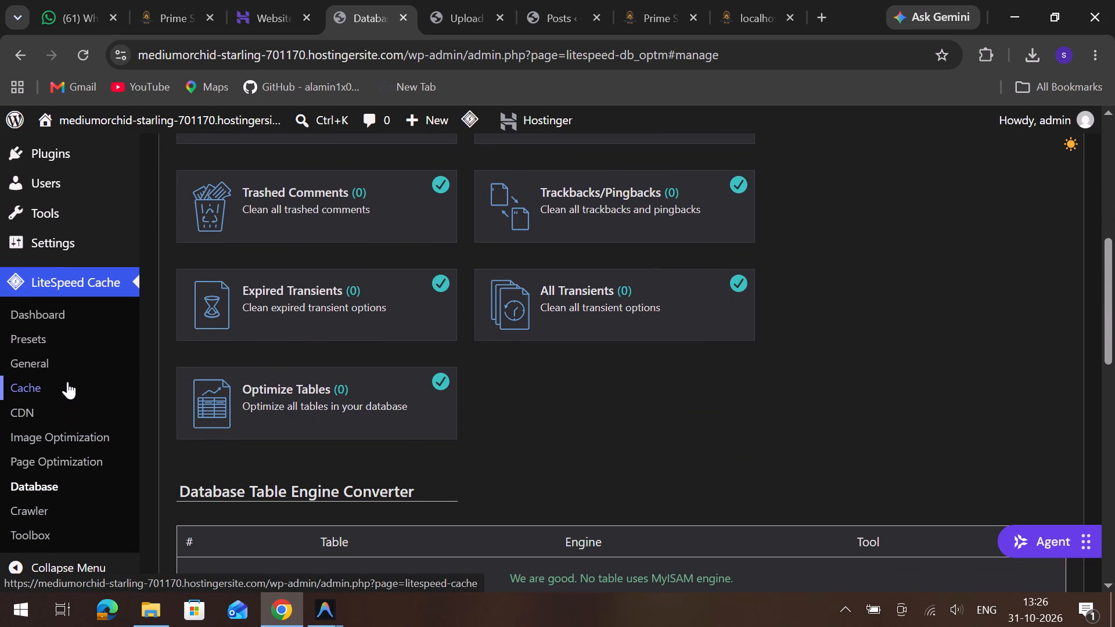
scroll(66, 381, "down", 1)
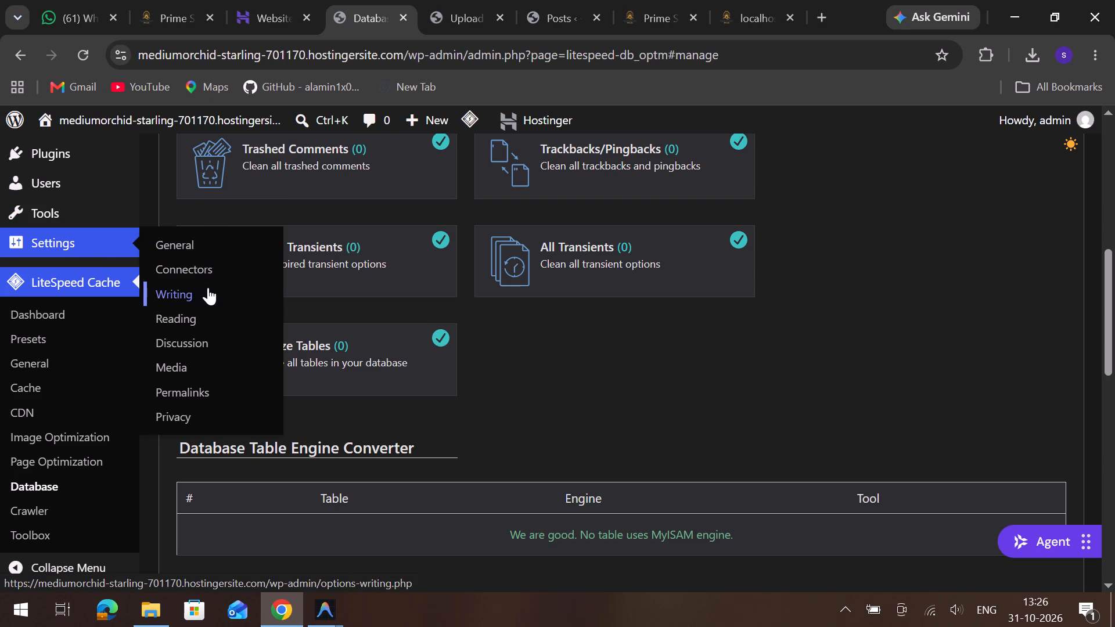
left_click(187, 314)
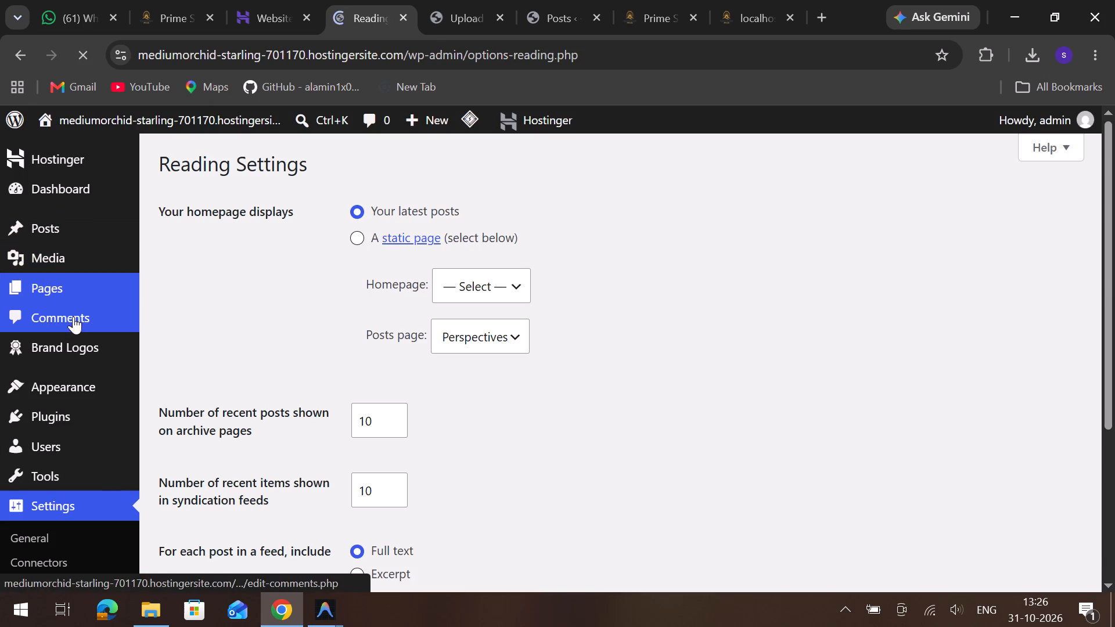
scroll(46, 460, "down", 2)
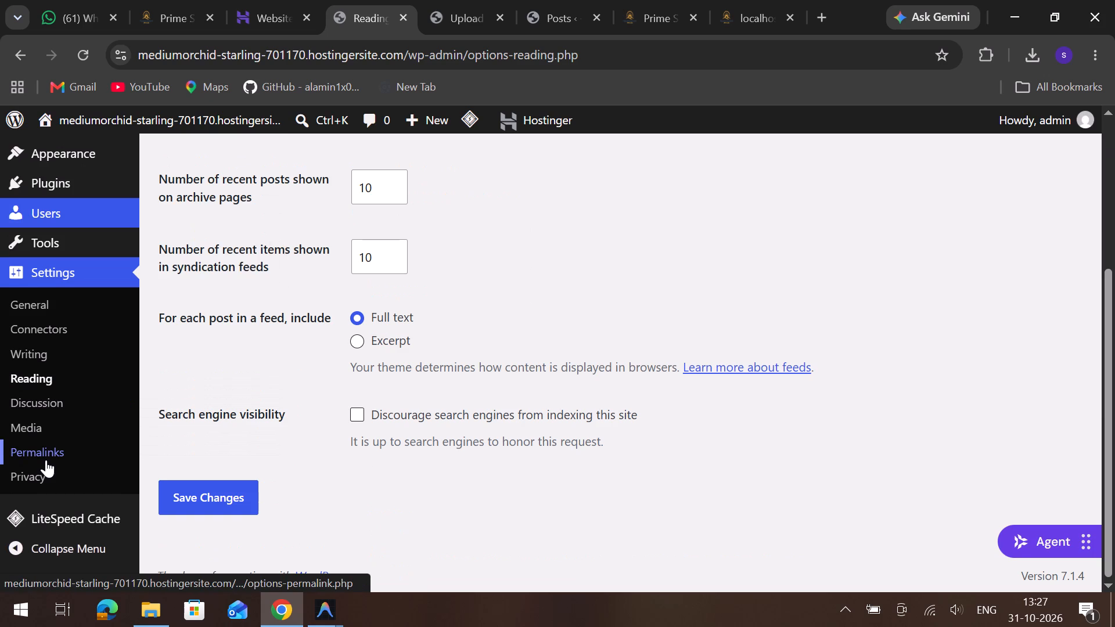
scroll(46, 460, "up", 2)
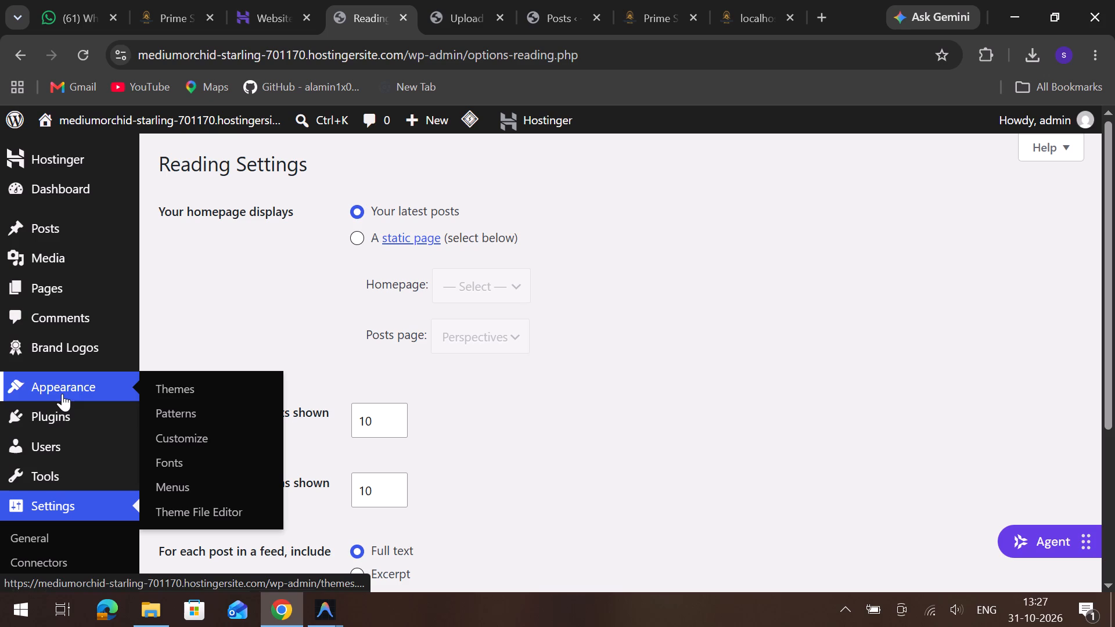
Open the Customizer for the active Prime Sunshine theme and check its Site Identity section, returning to the section list.
left_click(187, 390)
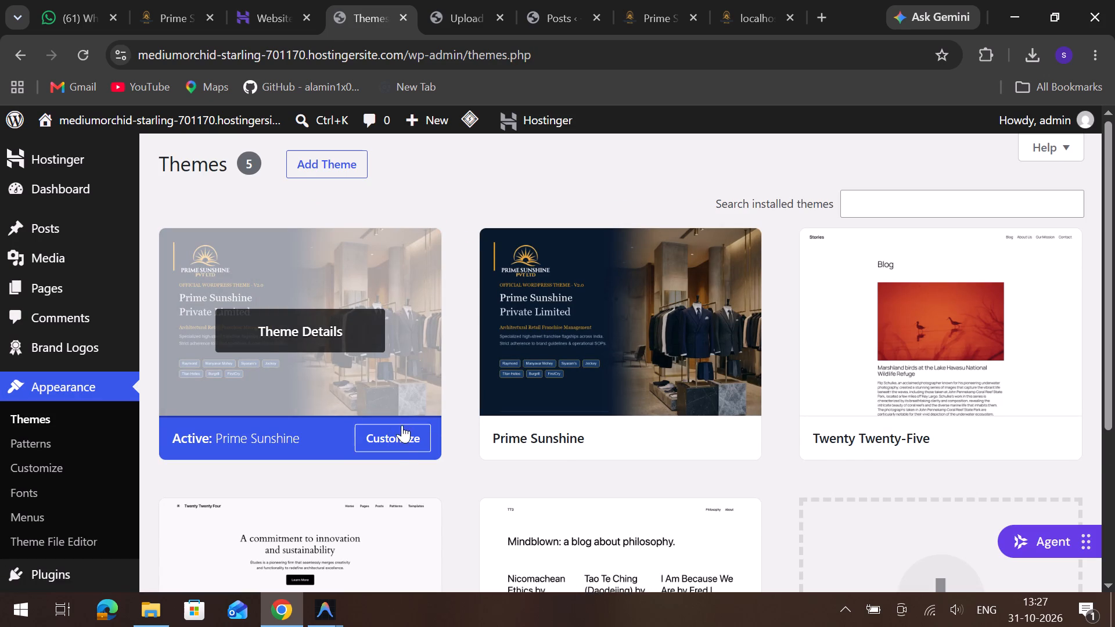
left_click(400, 440)
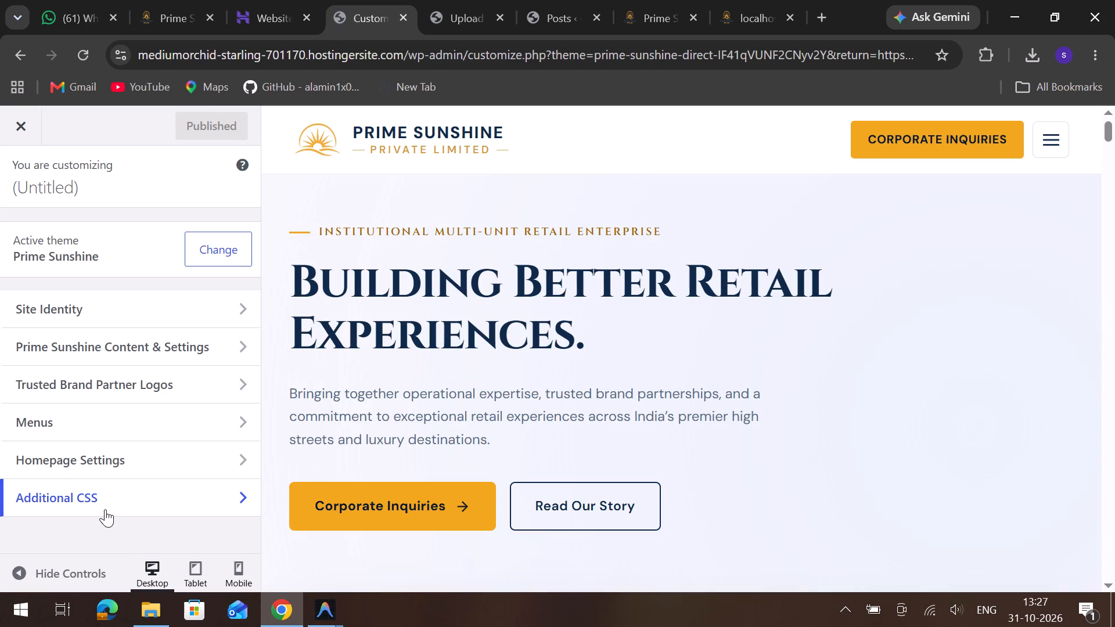
left_click(151, 310)
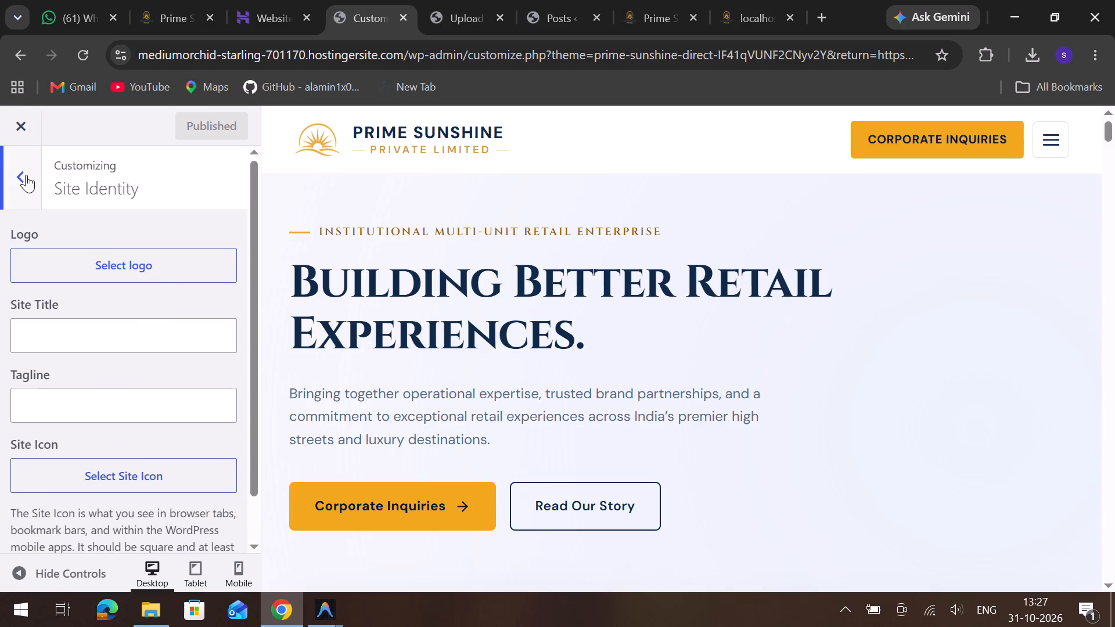
left_click(26, 175)
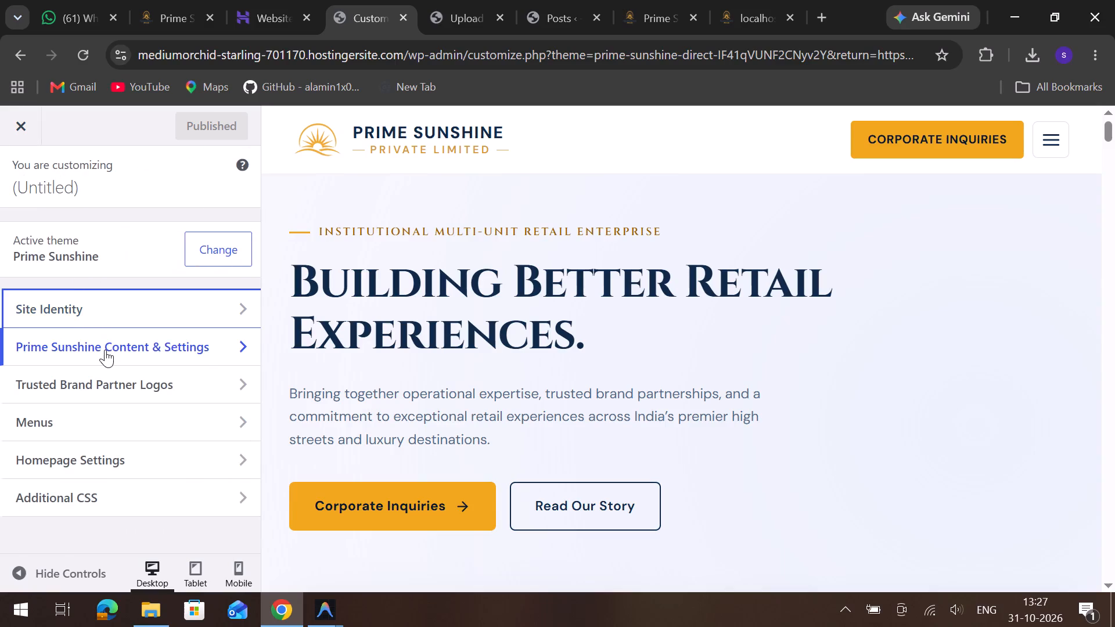
Open the Prime Sunshine Content & Settings section and review its contact details and hero text fields.
left_click(105, 349)
scroll(105, 349, "down", 1)
scroll(105, 349, "up", 1)
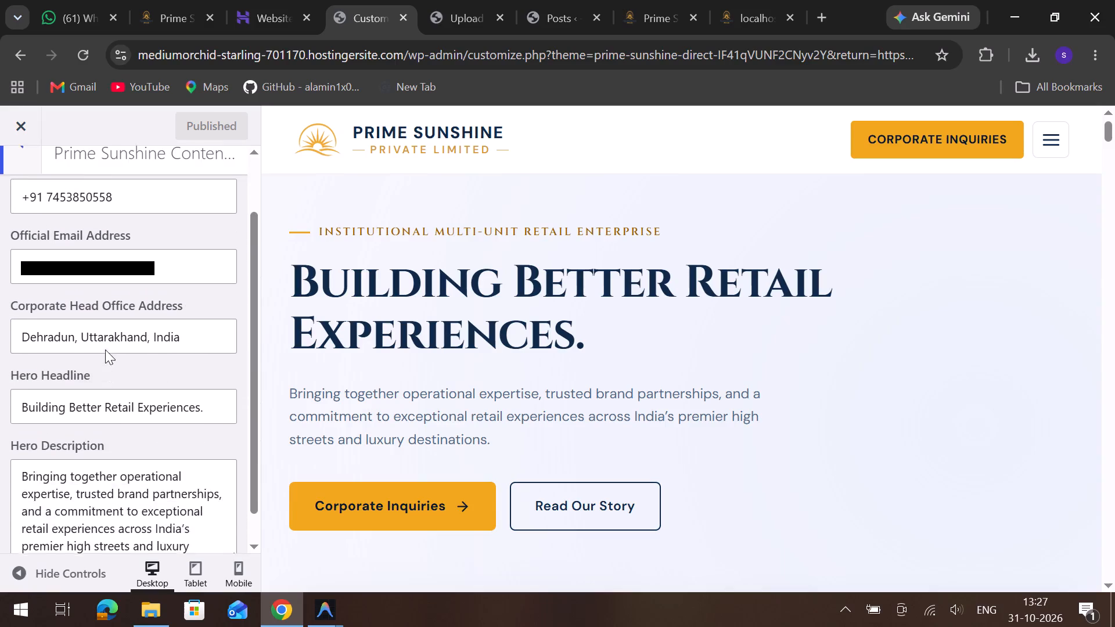
scroll(105, 349, "up", 1)
scroll(105, 349, "down", 1)
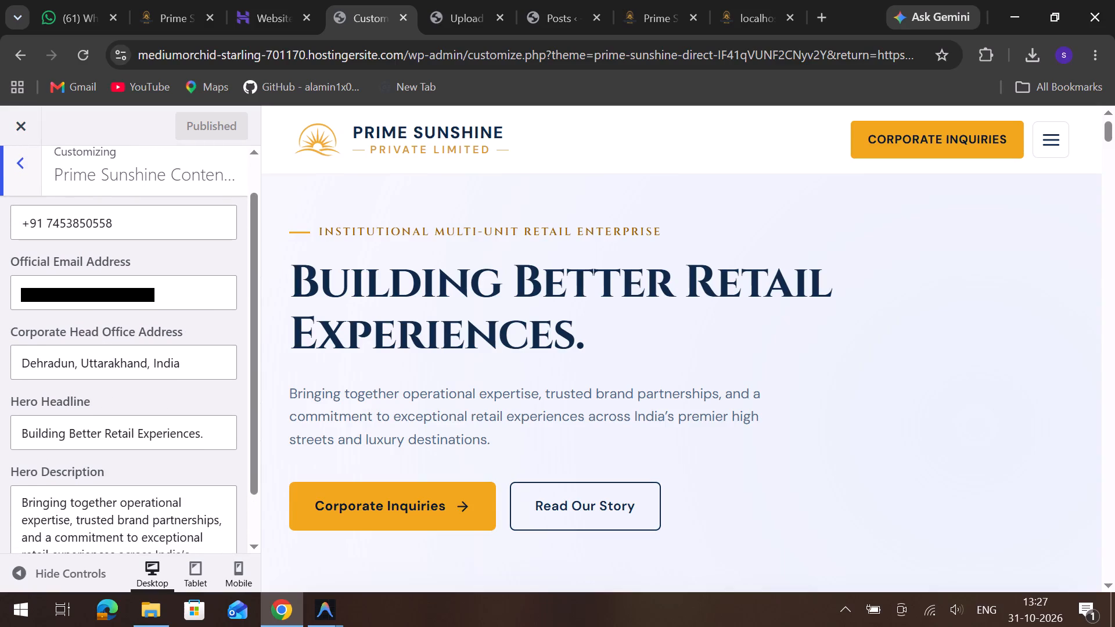
Examine the homepage preview down to the footer's Headquarters contact details, then back up to the inquiry form.
scroll(355, 343, "down", 12)
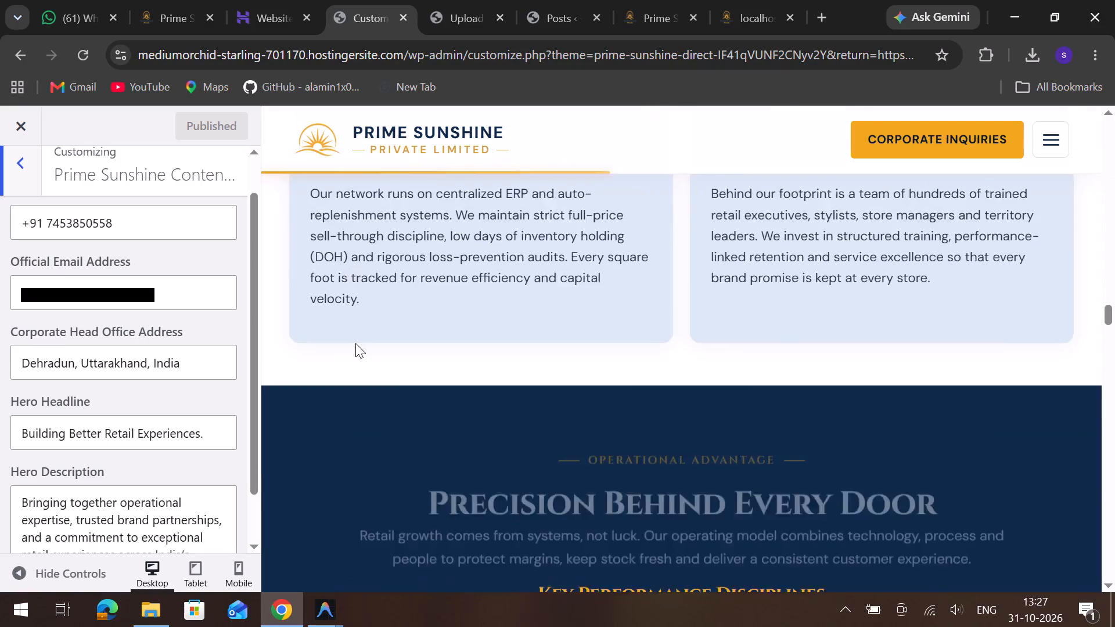
scroll(355, 343, "down", 6)
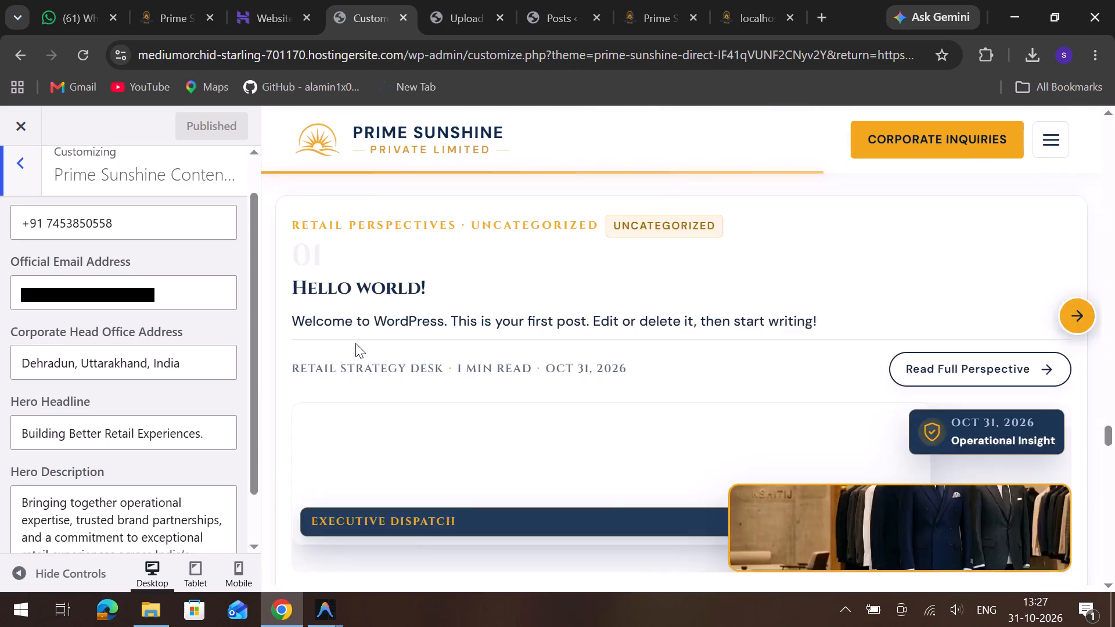
scroll(355, 343, "down", 12)
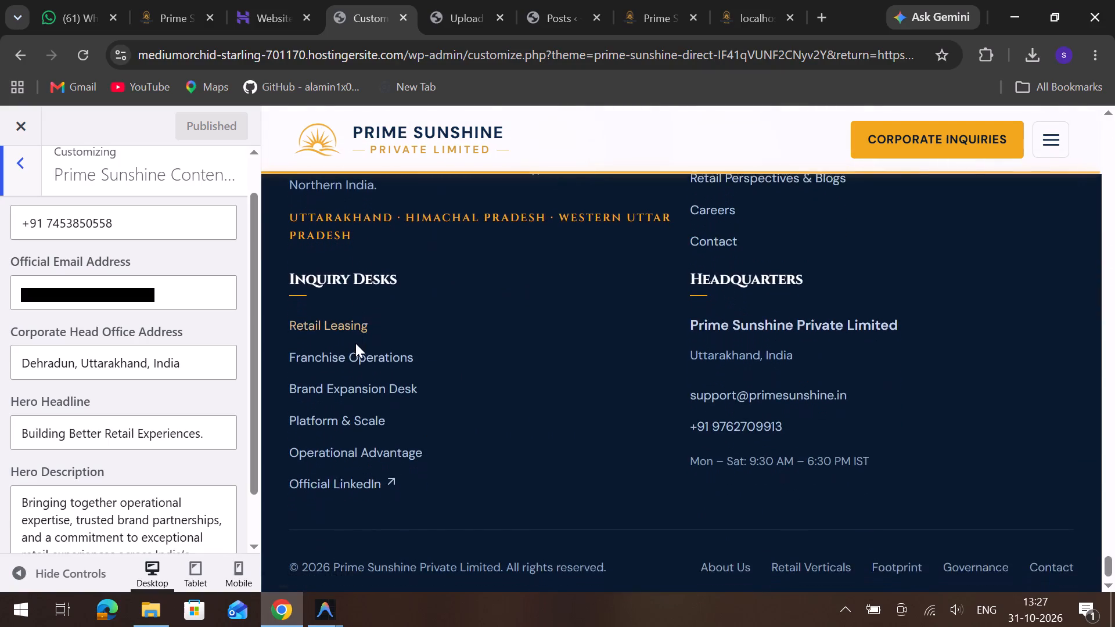
scroll(355, 343, "down", 3)
scroll(355, 343, "up", 1)
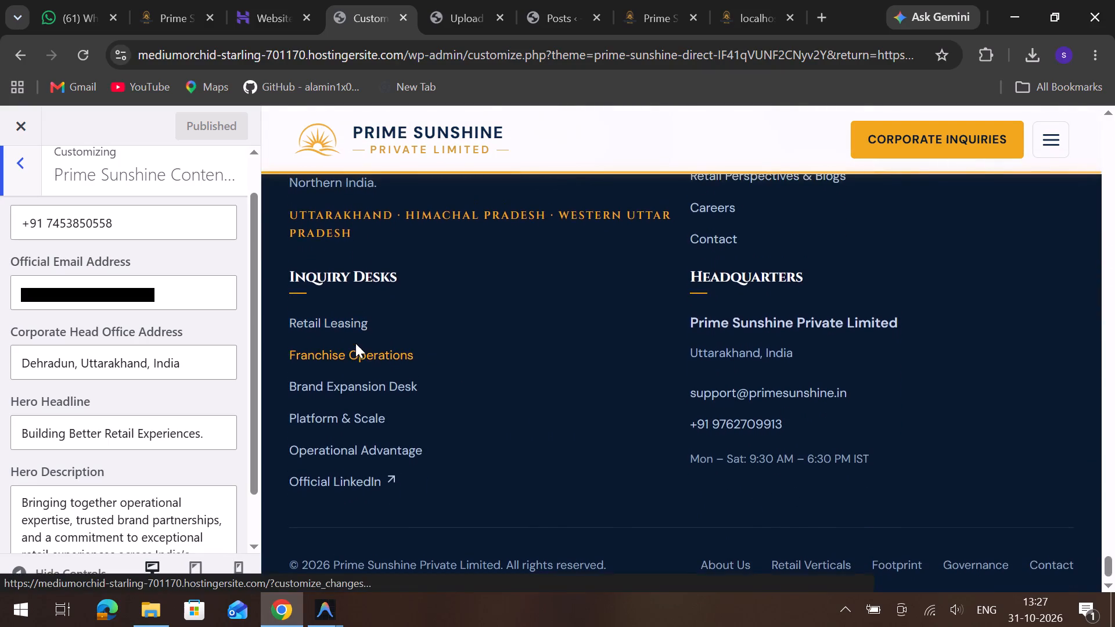
scroll(355, 343, "up", 3)
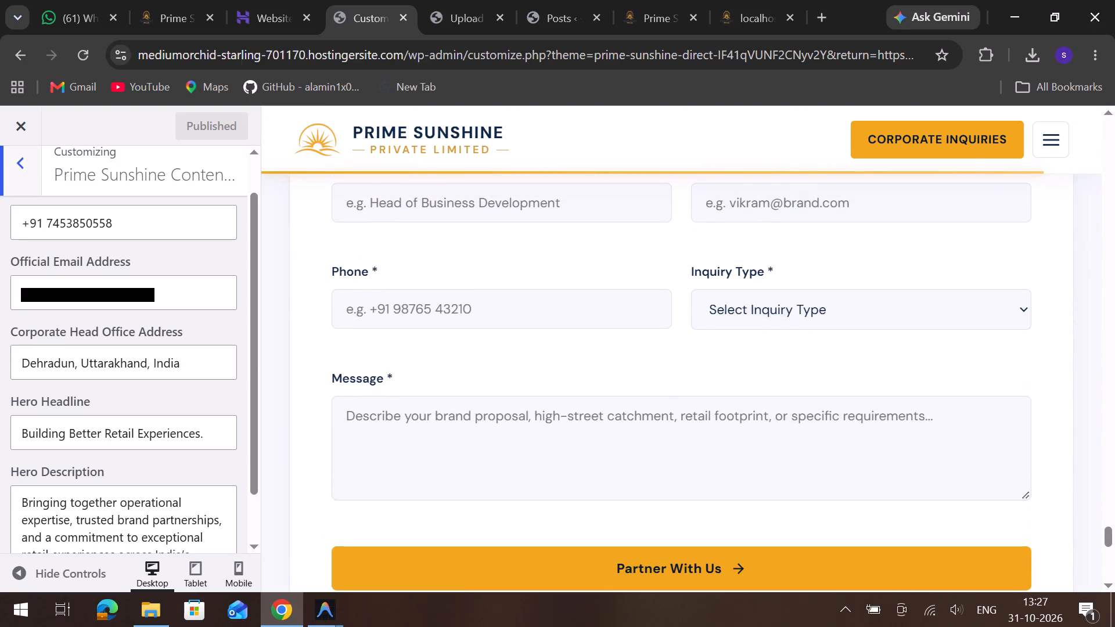
Open the Official Email Address field for editing in the Prime Sunshine content settings.
left_click(173, 298)
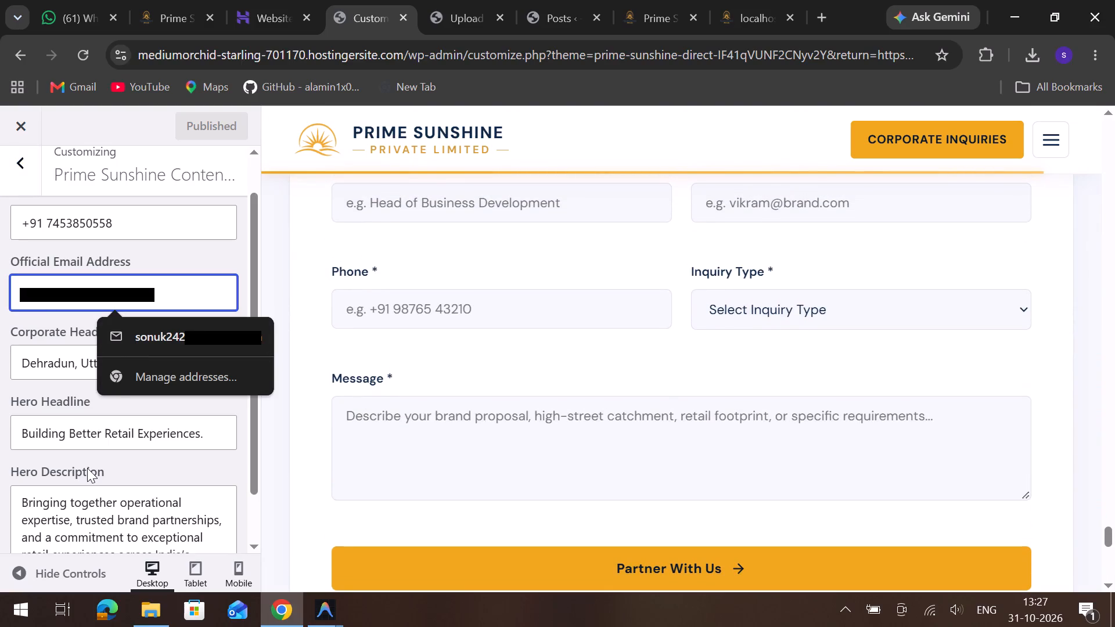
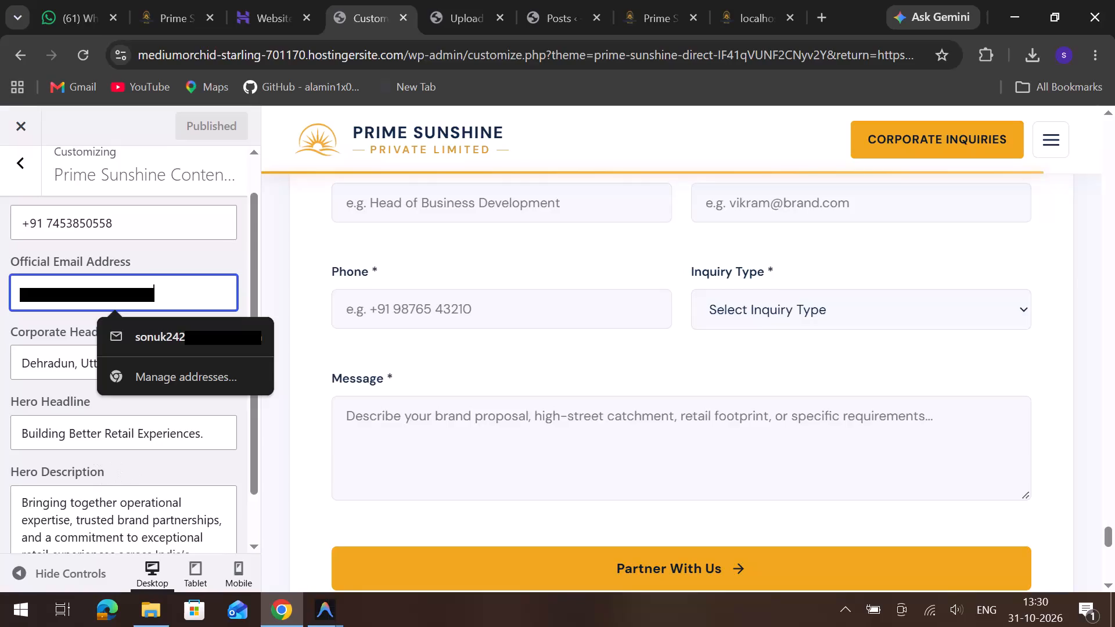
Replace the Official Email Address in the Prime Sunshine Content section with the GenXGrow company info address.
left_click(164, 298)
key("BackSpace")
key("BackSpace")
key("BackSpace")
key("BackSpace")
key("BackSpace")
key("BackSpace")
key("BackSpace")
key("BackSpace")
key("BackSpace")
key("BackSpace")
key("BackSpace")
key("BackSpace")
key("BackSpace")
key("BackSpace")
key("BackSpace")
key("BackSpace")
key("BackSpace")
key("BackSpace")
key("BackSpace")
key("BackSpace")
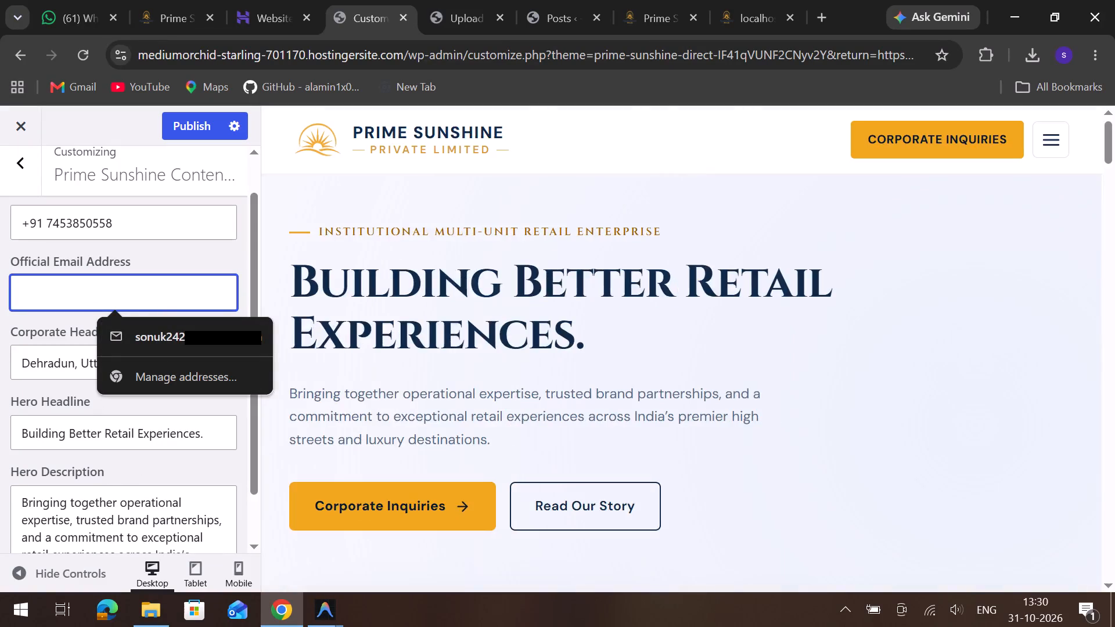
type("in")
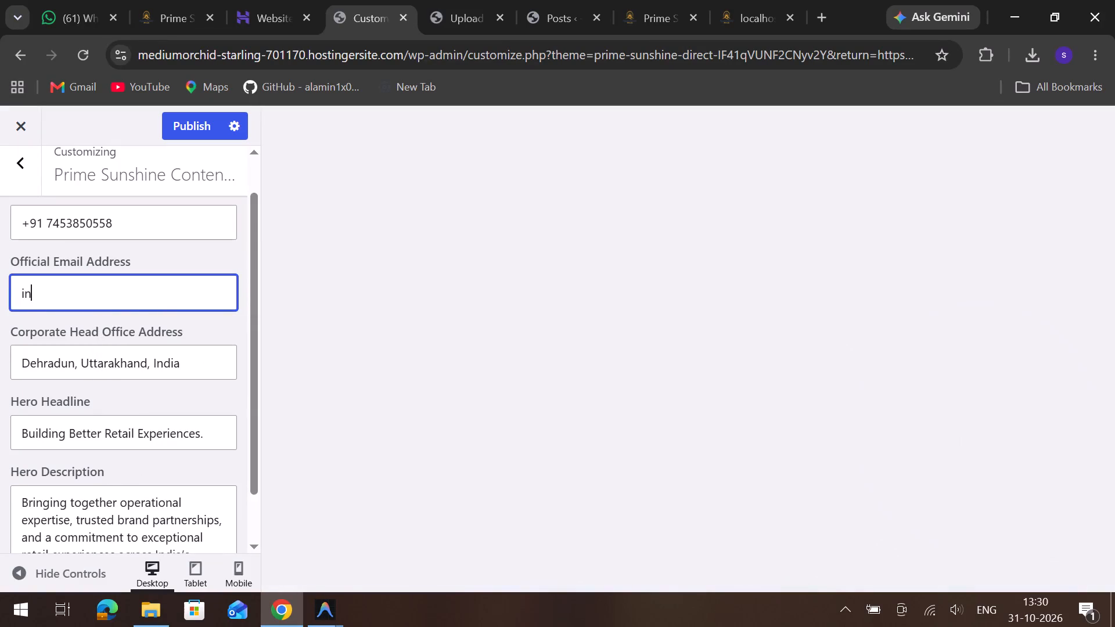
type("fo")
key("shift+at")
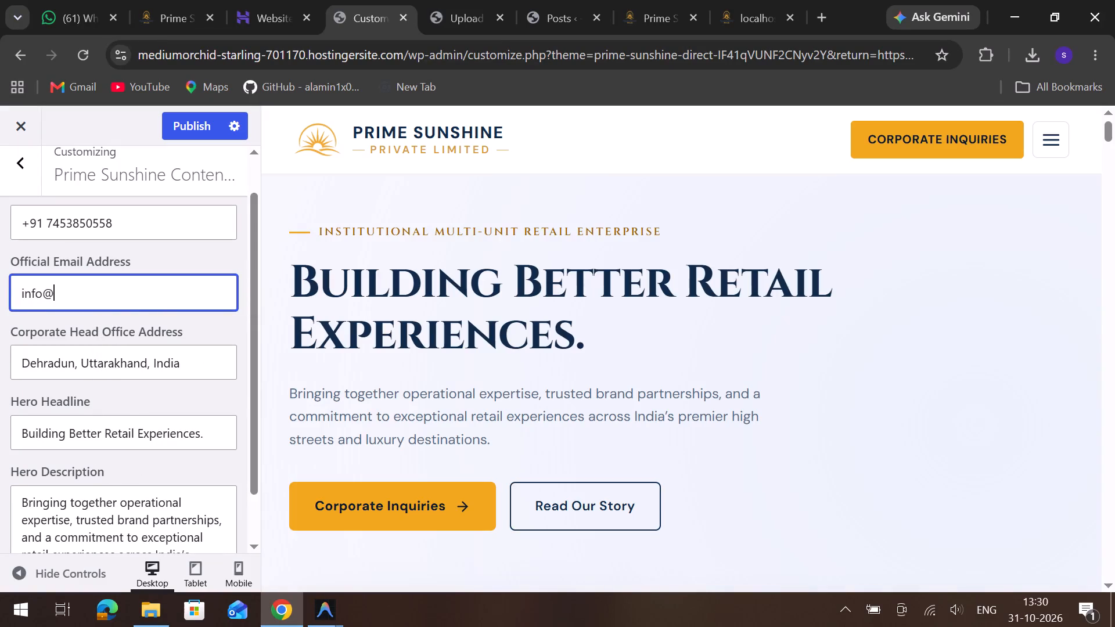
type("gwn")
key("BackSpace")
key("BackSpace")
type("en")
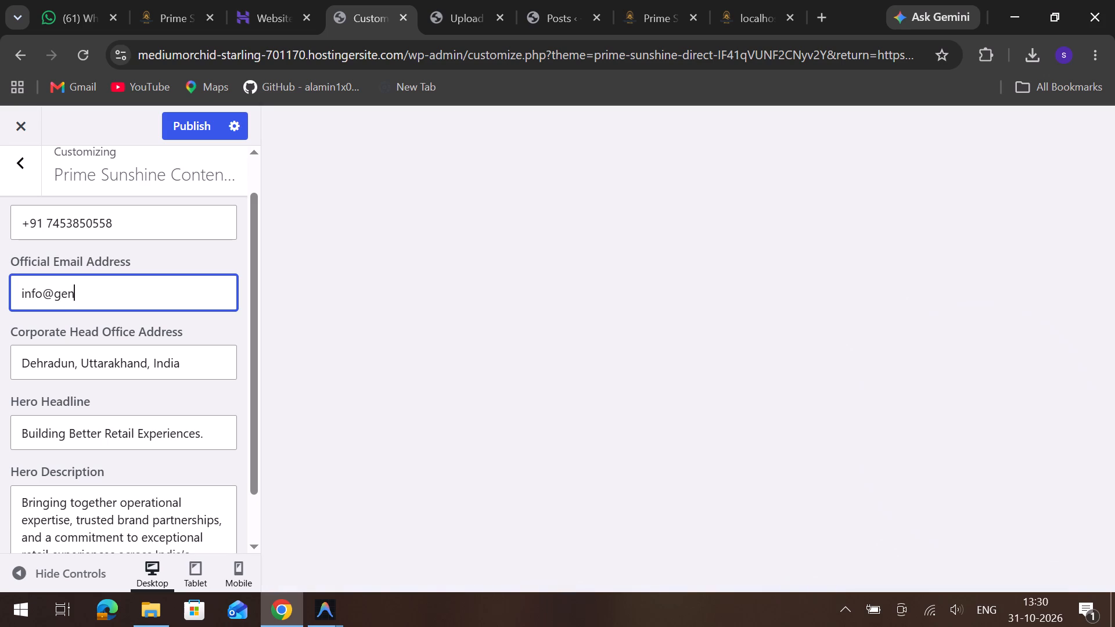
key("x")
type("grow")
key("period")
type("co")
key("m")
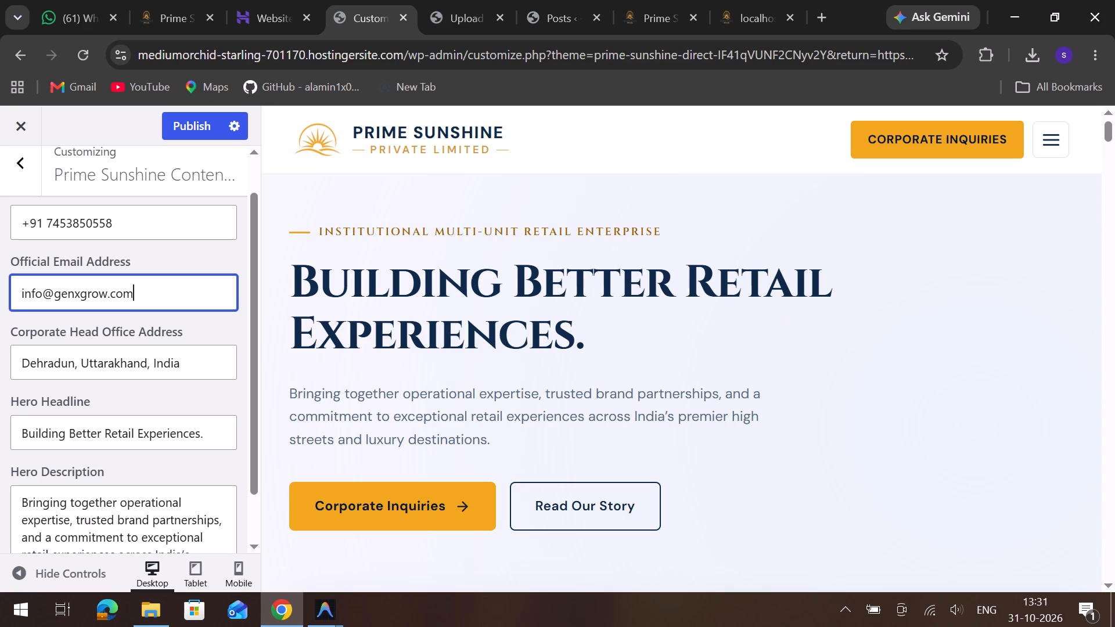
Switch to the Hostinger hPanel Websites page.
left_click(261, 23)
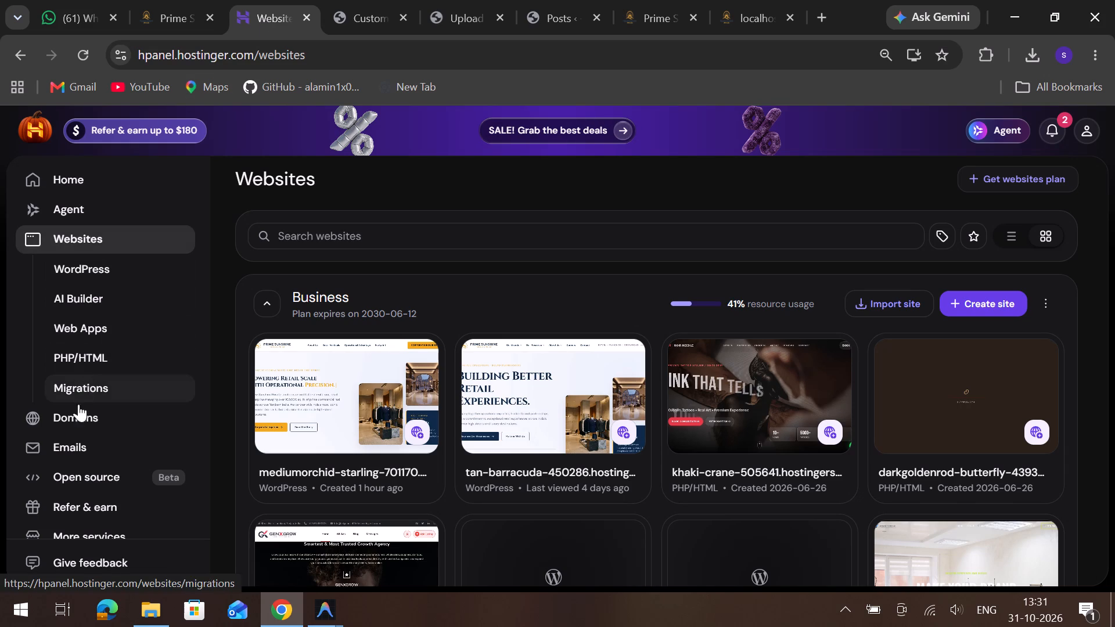
View the email plans on Hostinger's Emails page and return to the Official Email Address setting in the Prime Sunshine Customizer.
left_click(81, 453)
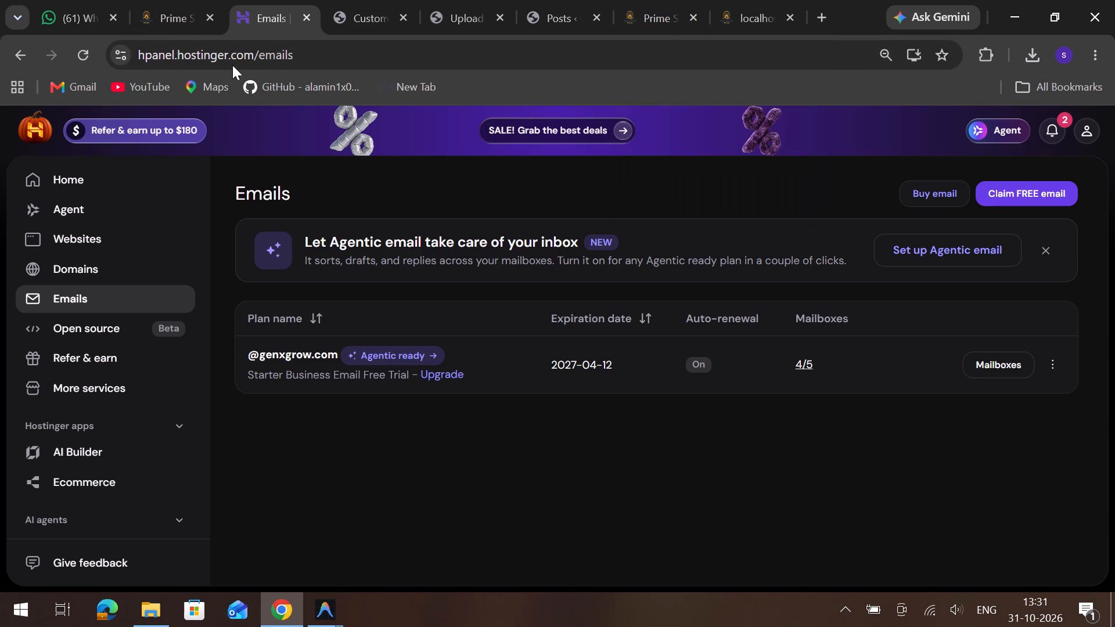
left_click(440, 4)
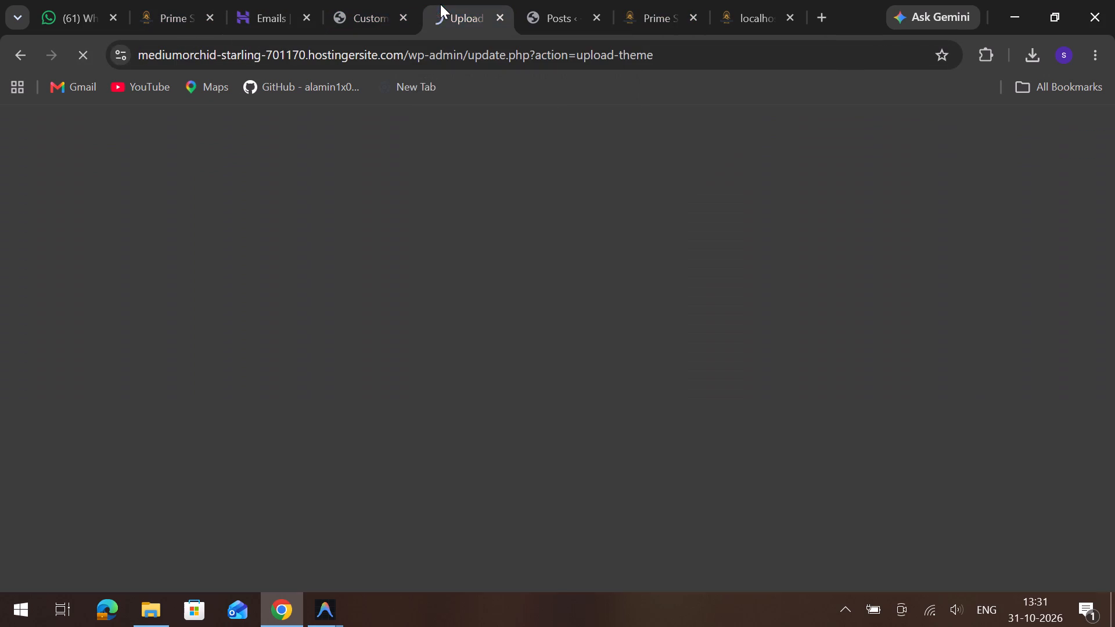
left_click(548, 7)
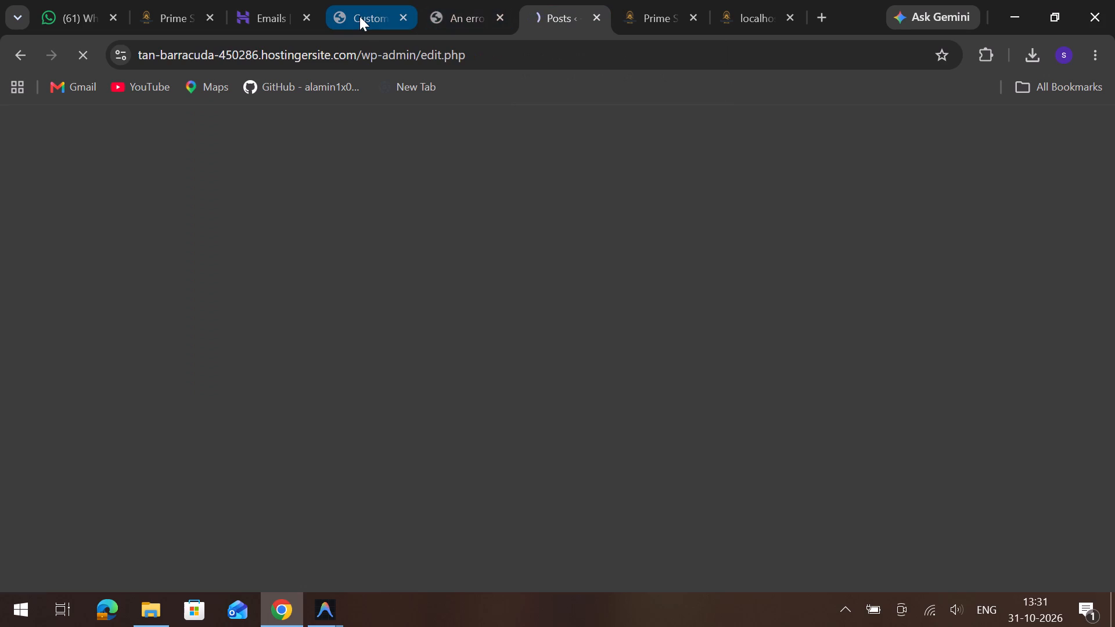
left_click(359, 16)
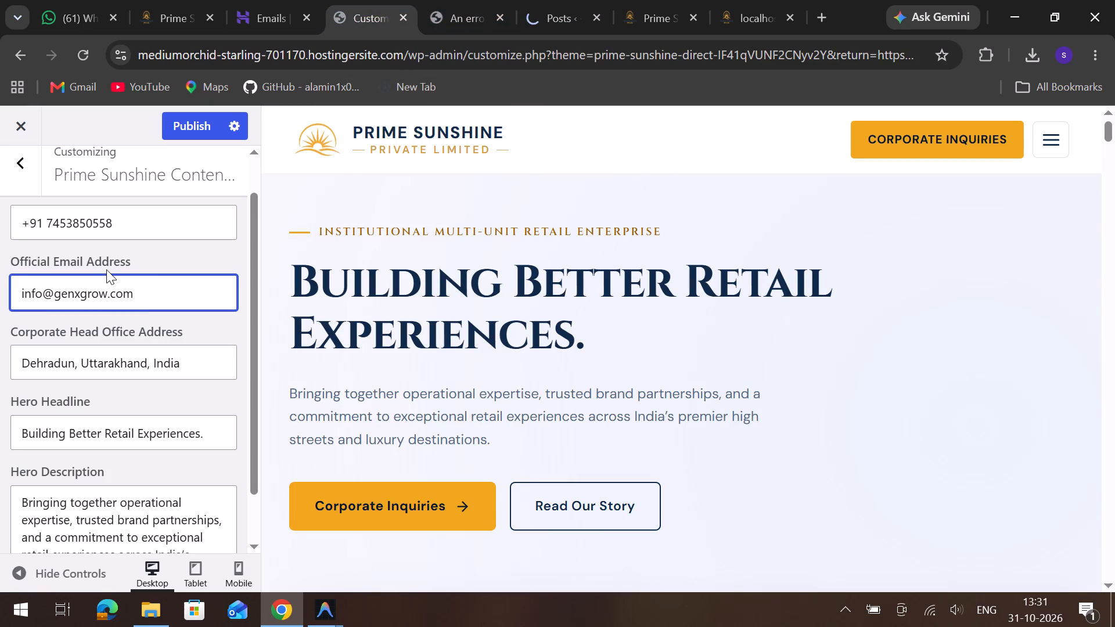
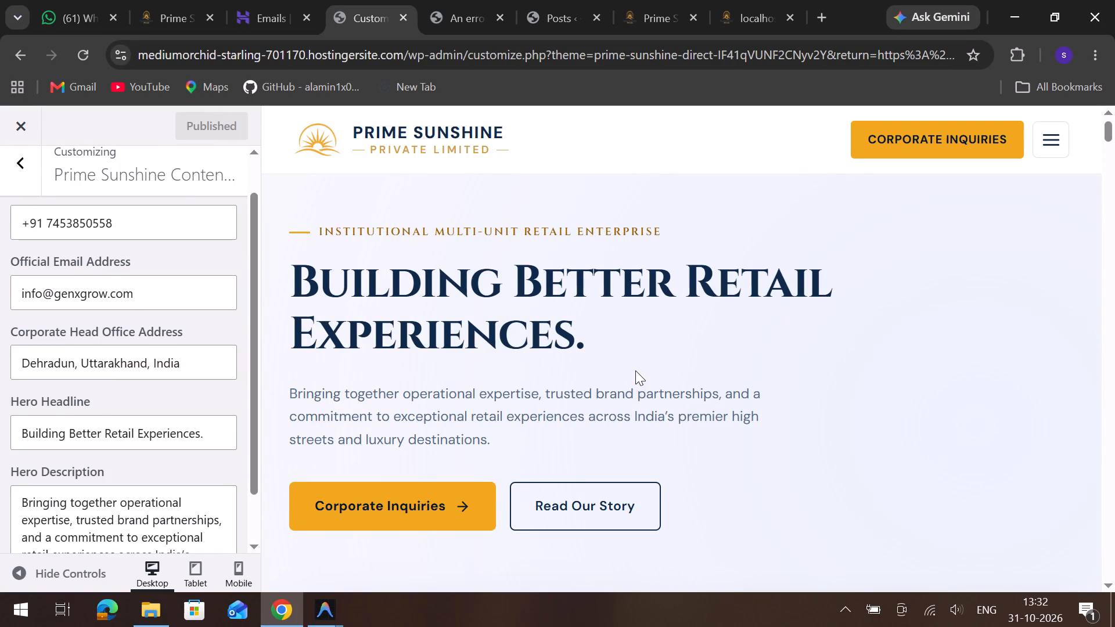
Examine the Prime Sunshine homepage preview through to the Headquarters contact details in the footer.
scroll(635, 370, "down", 4)
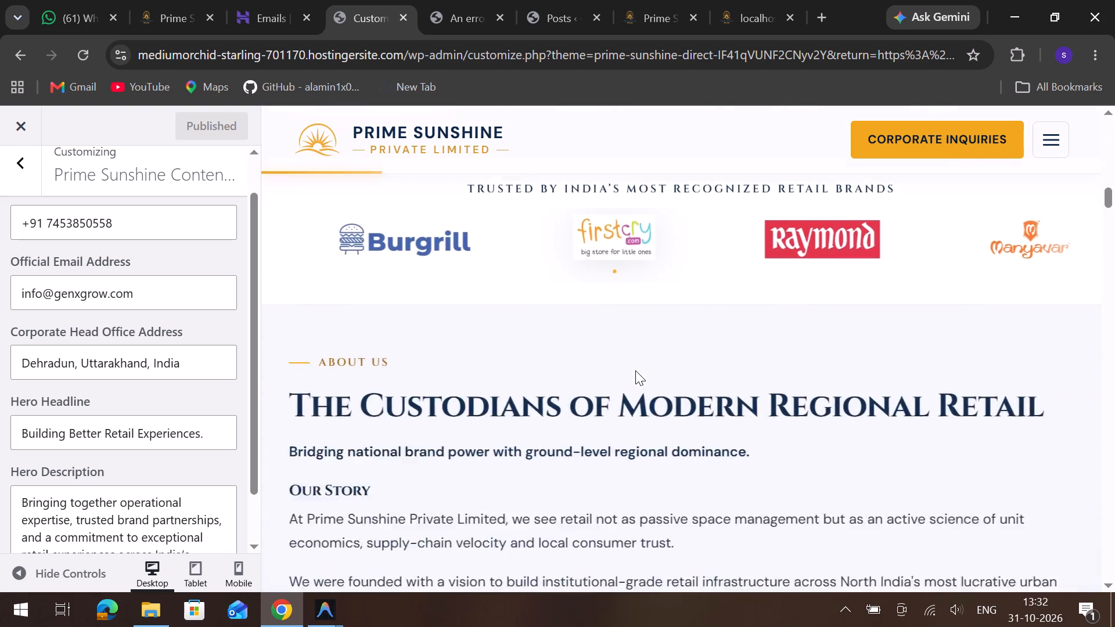
scroll(635, 370, "down", 8)
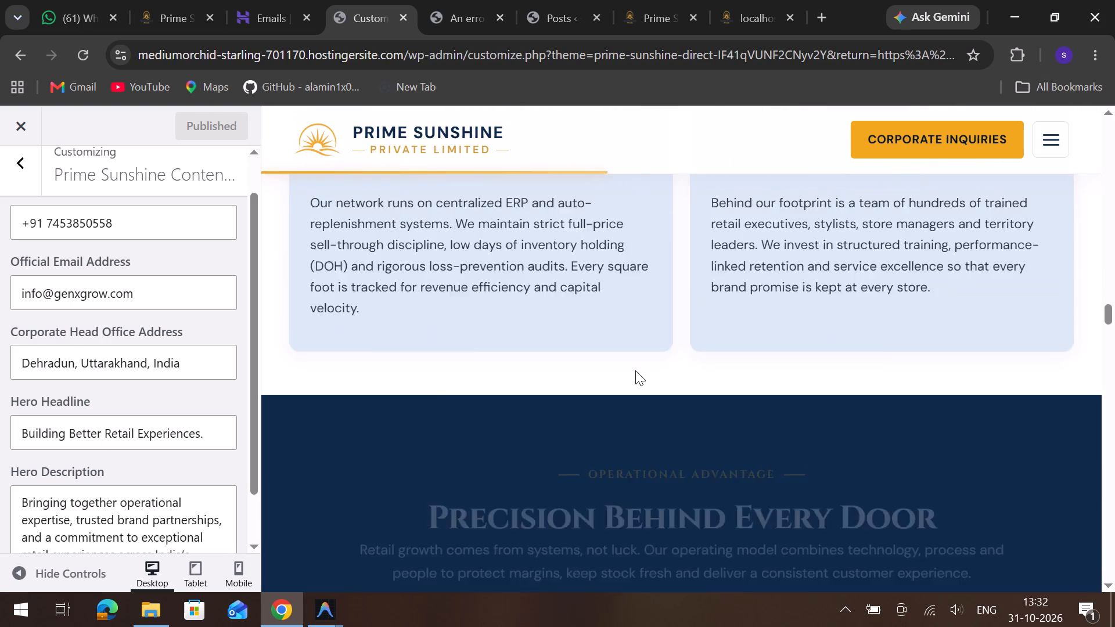
scroll(635, 370, "down", 11)
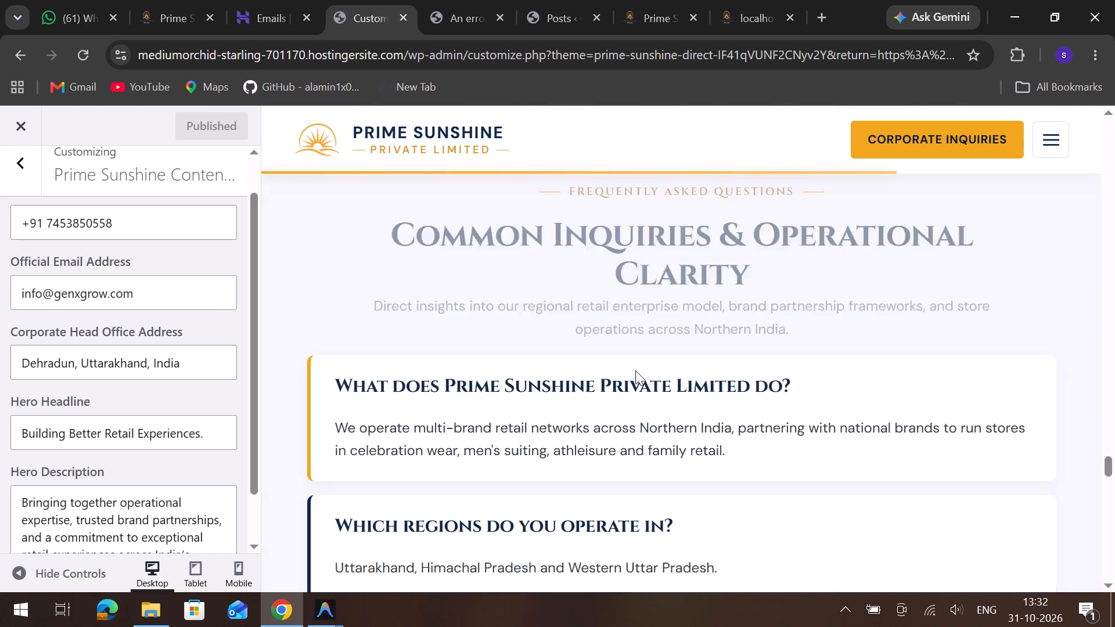
scroll(635, 370, "down", 5)
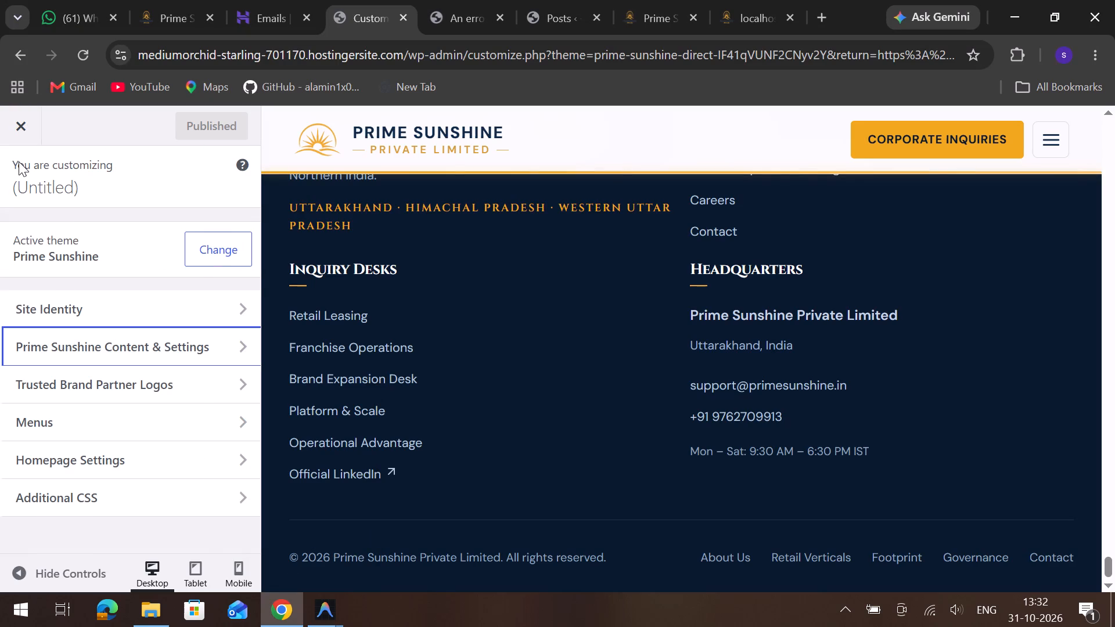
scroll(384, 316, "up", 1)
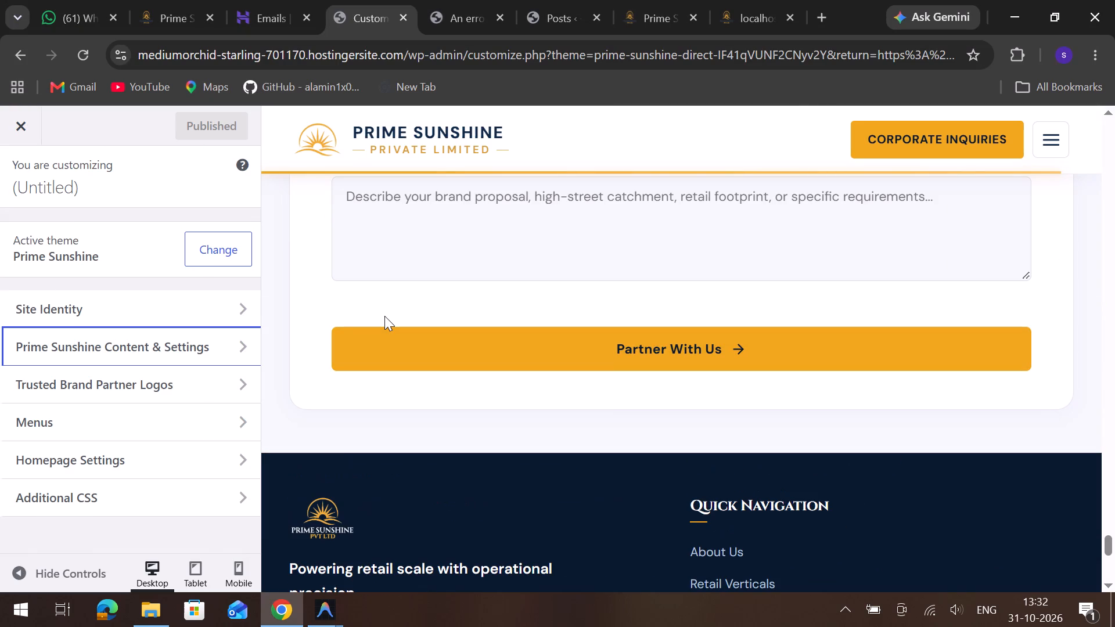
scroll(474, 261, "up", 1)
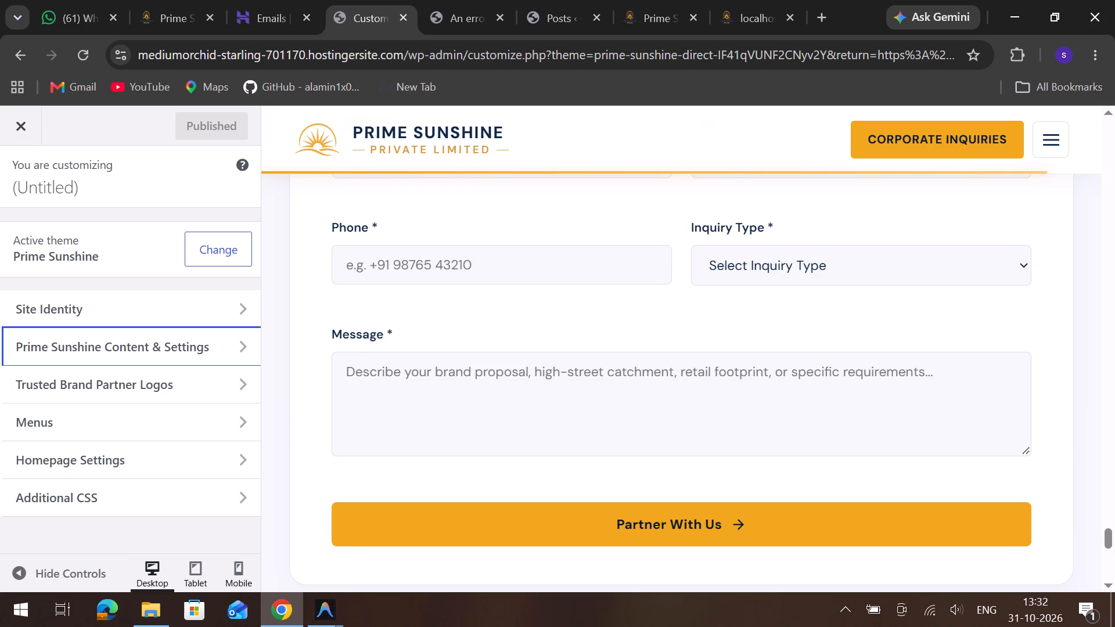
Search Google for "hostinger mail" in a new browser tab.
scroll(474, 261, "up", 1)
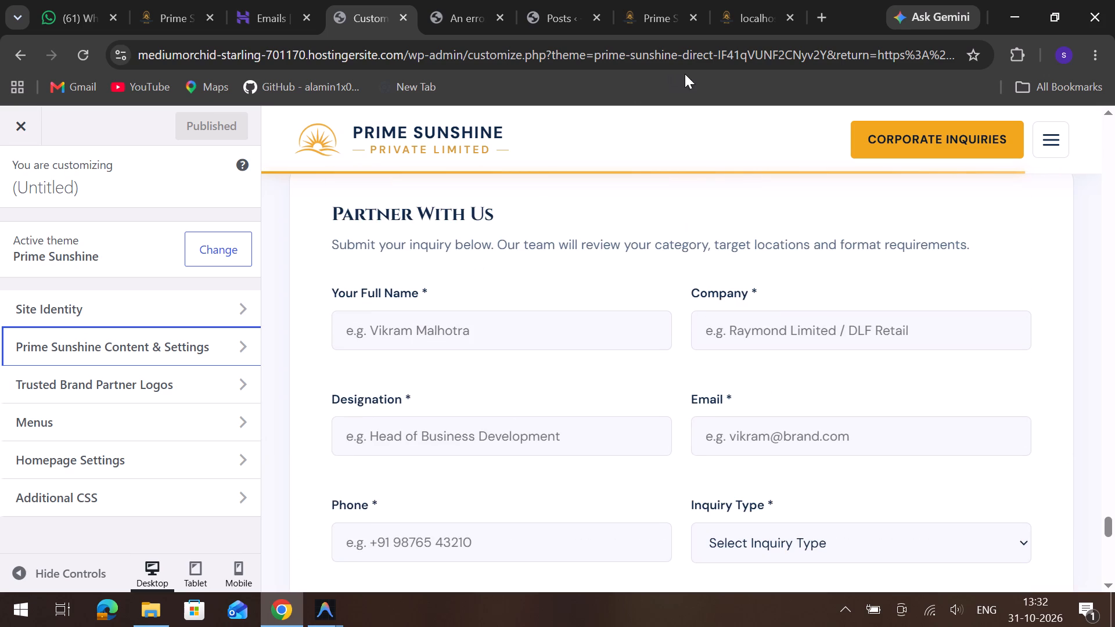
left_click(828, 14)
left_click(715, 59)
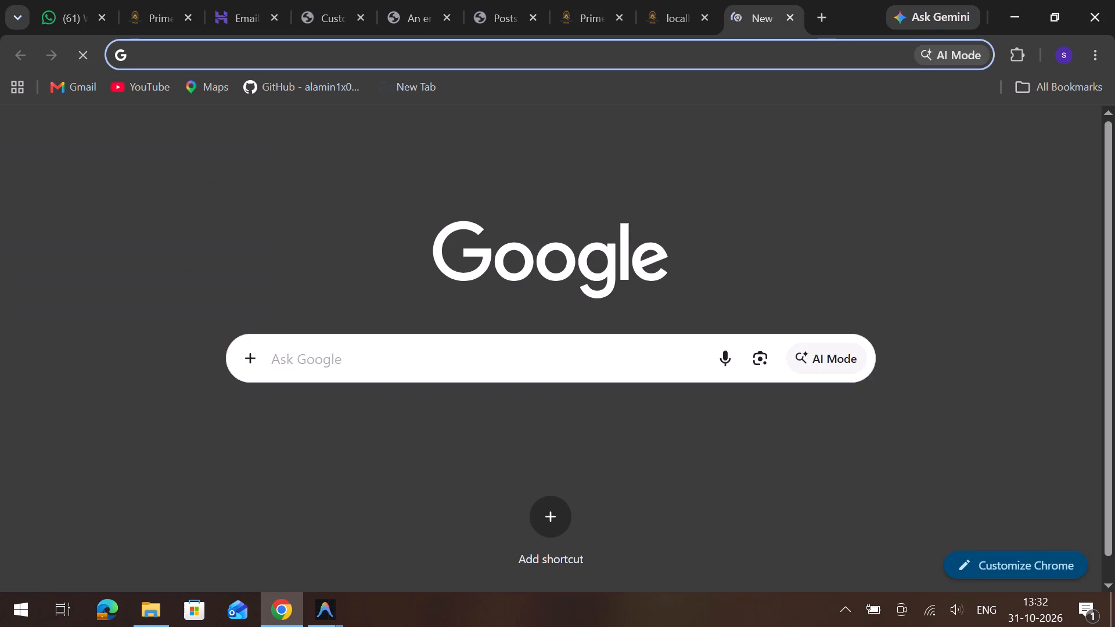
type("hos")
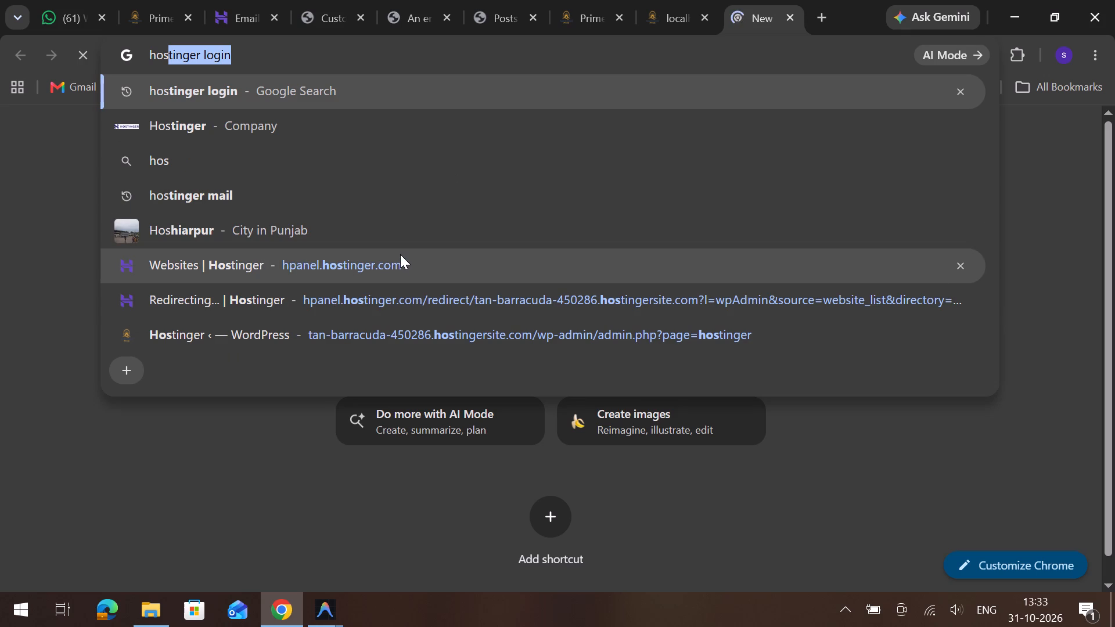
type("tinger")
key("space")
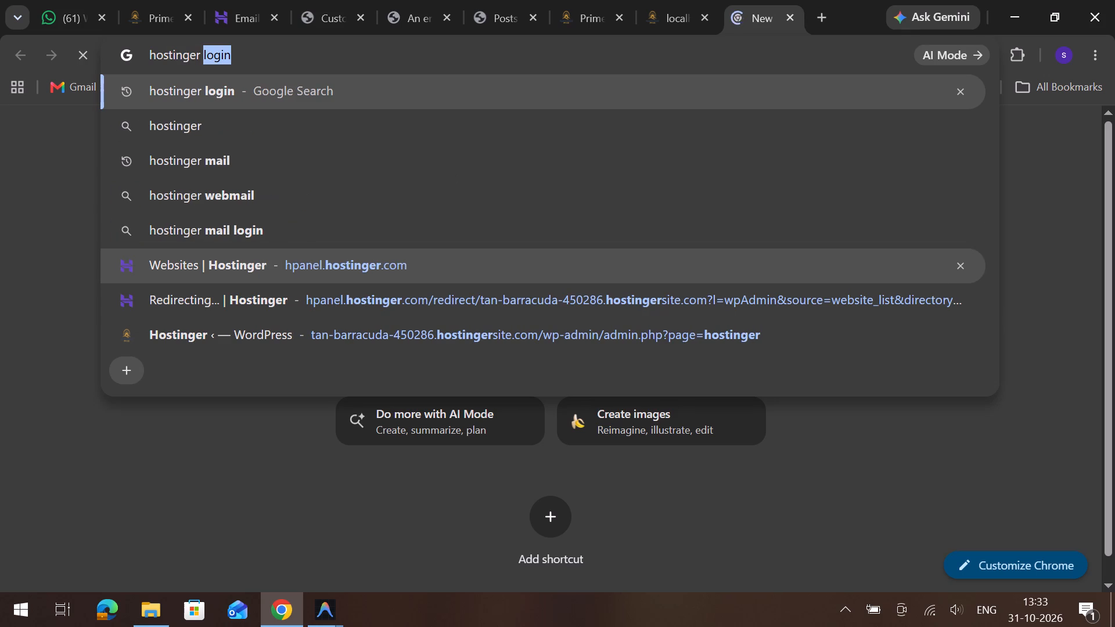
left_click(240, 173)
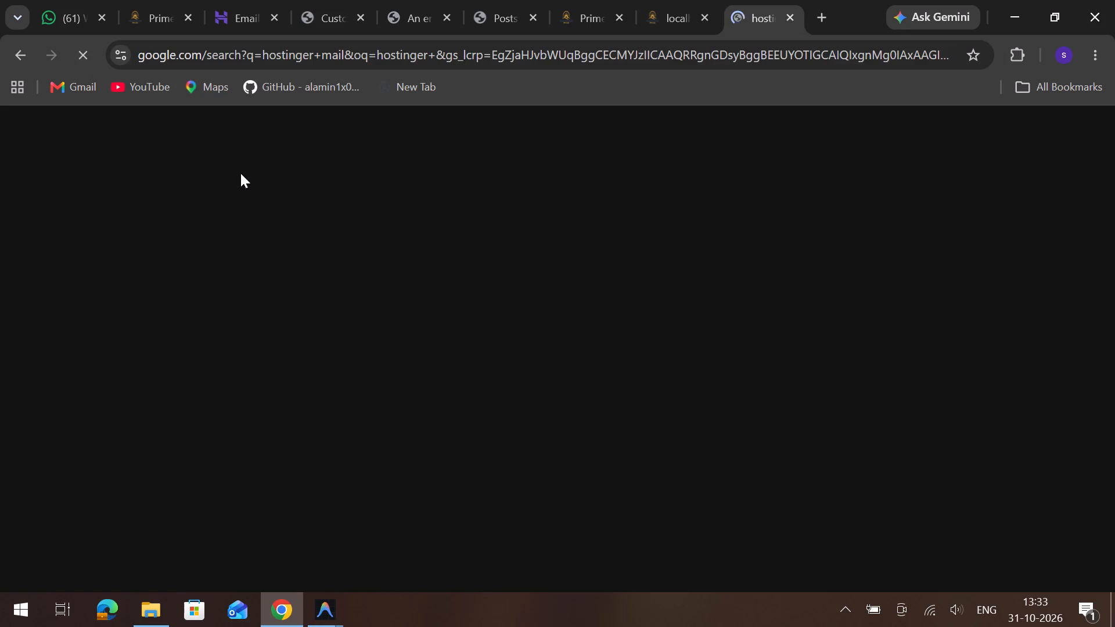
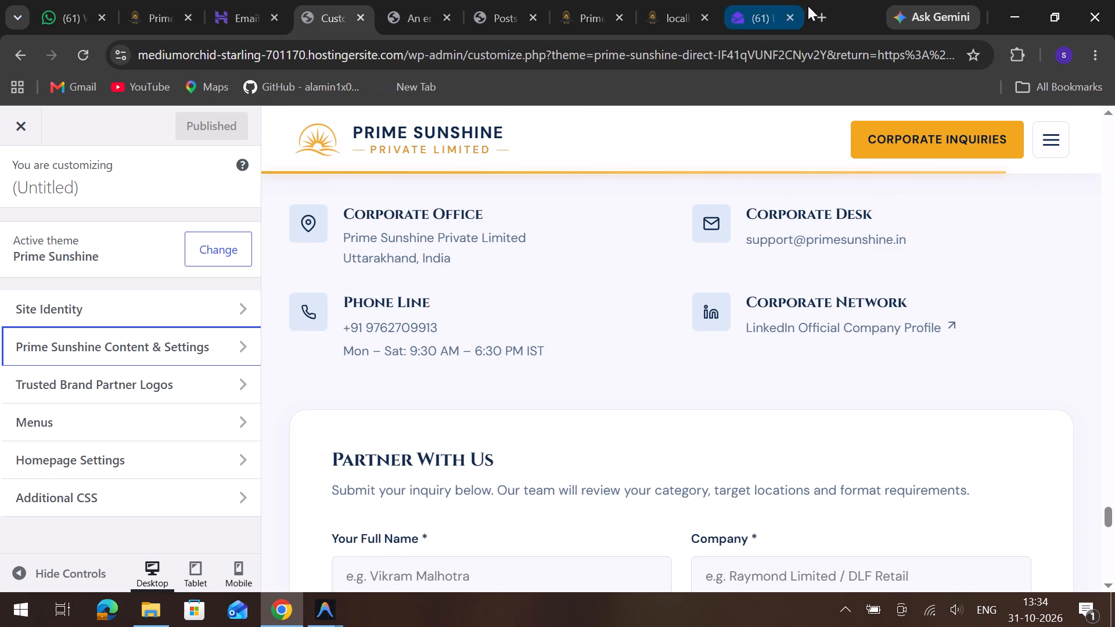
Open a new blank browser tab alongside the Customizer.
left_click(824, 24)
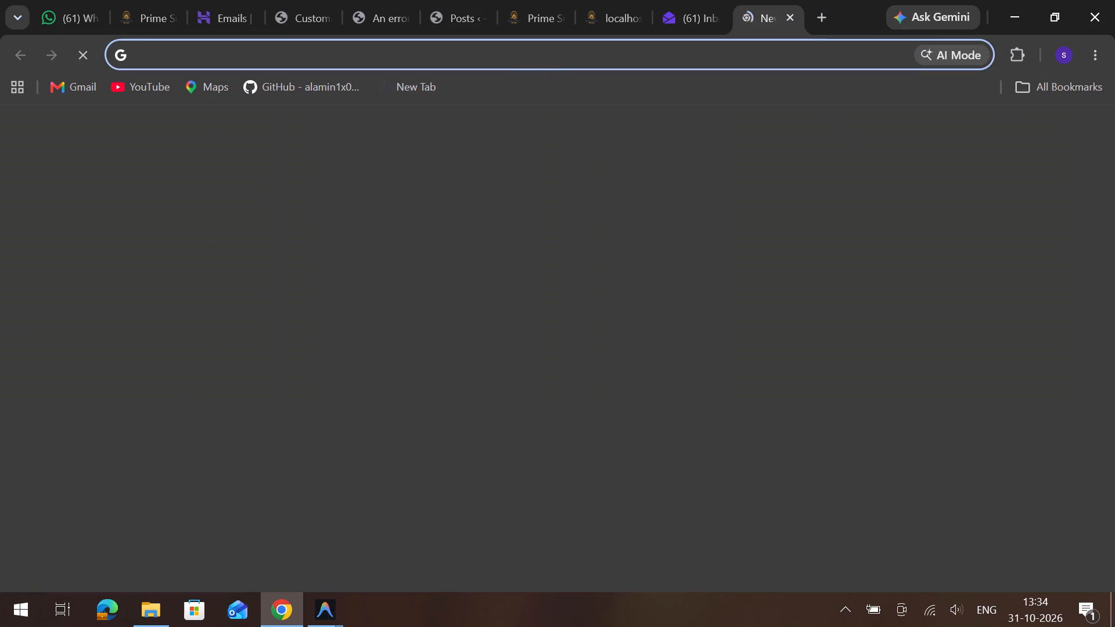
Open the live Prime Sunshine site at mediumorchid-starling-701170.hostingersite.com in the new browser tab.
left_click(523, 47)
key("m")
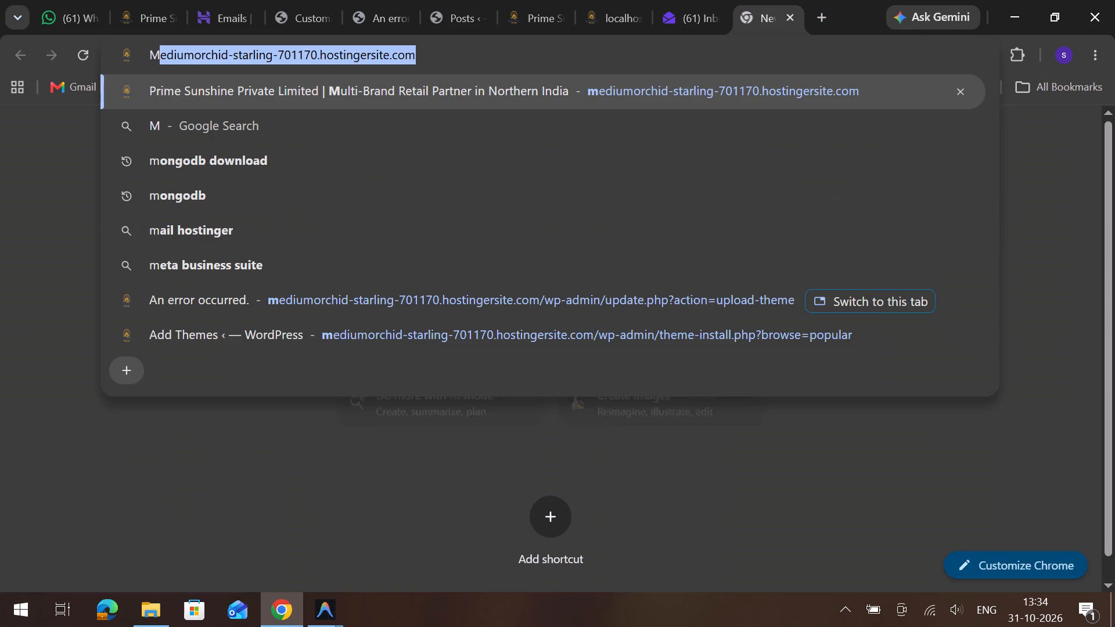
left_click(512, 51)
key("Return")
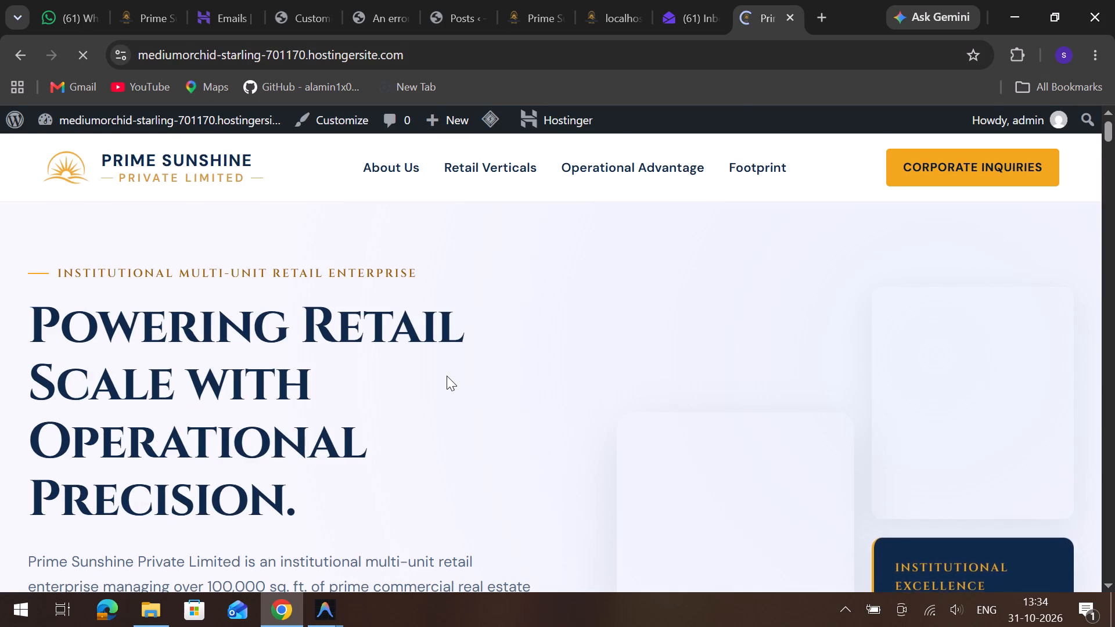
Examine the live Prime Sunshine homepage from the hero section through the blogs and FAQs to the enquiry form.
scroll(447, 376, "down", 3)
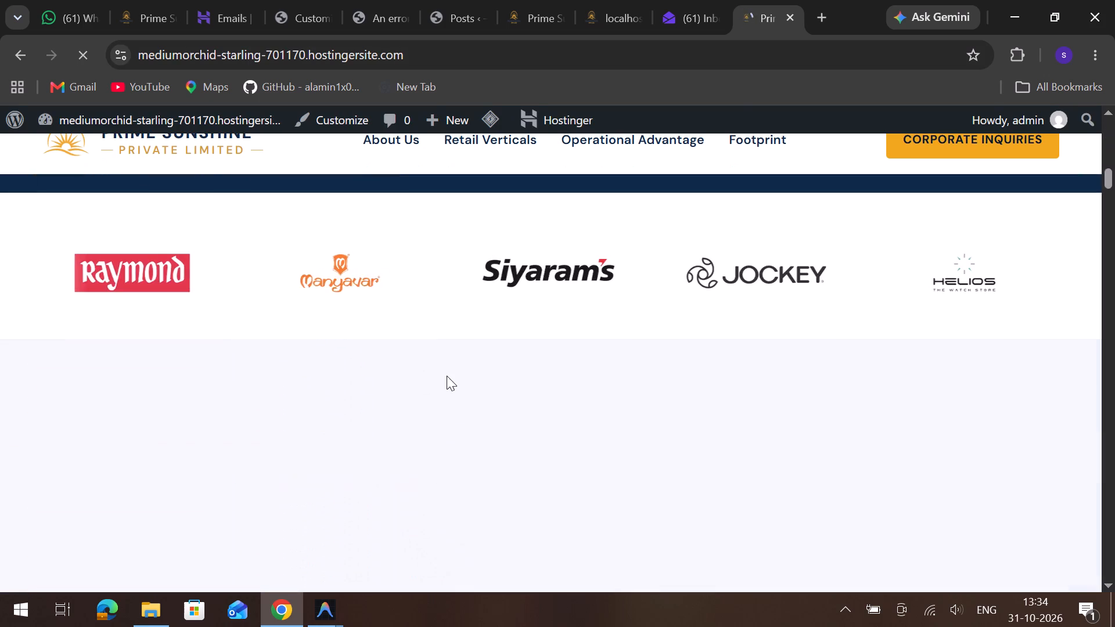
scroll(447, 376, "up", 3)
scroll(447, 376, "down", 1)
scroll(447, 376, "up", 1)
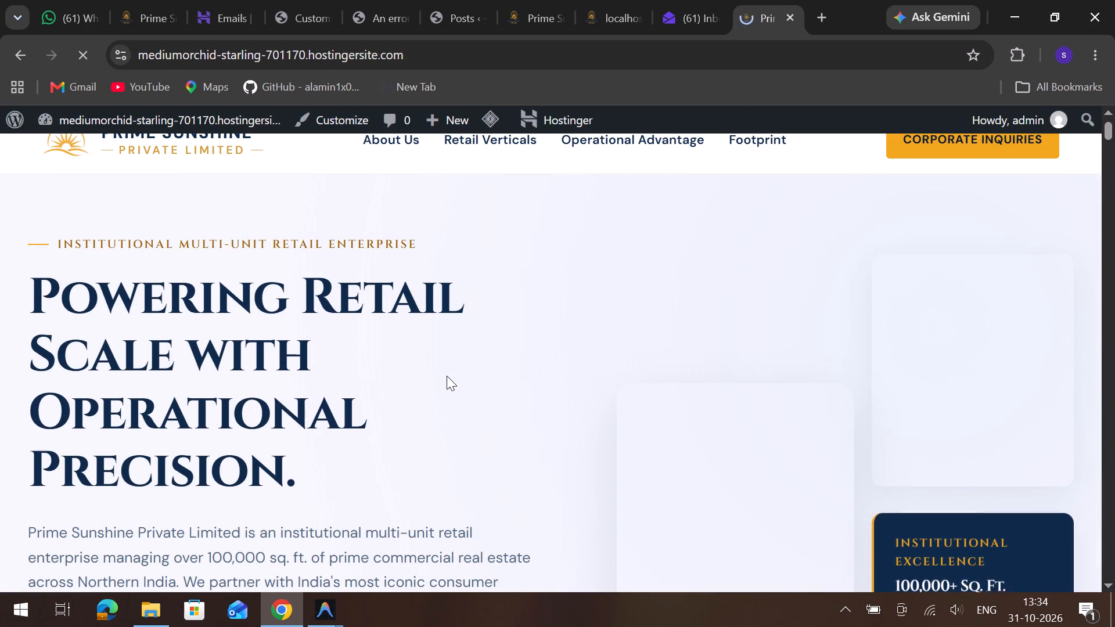
scroll(408, 383, "down", 1)
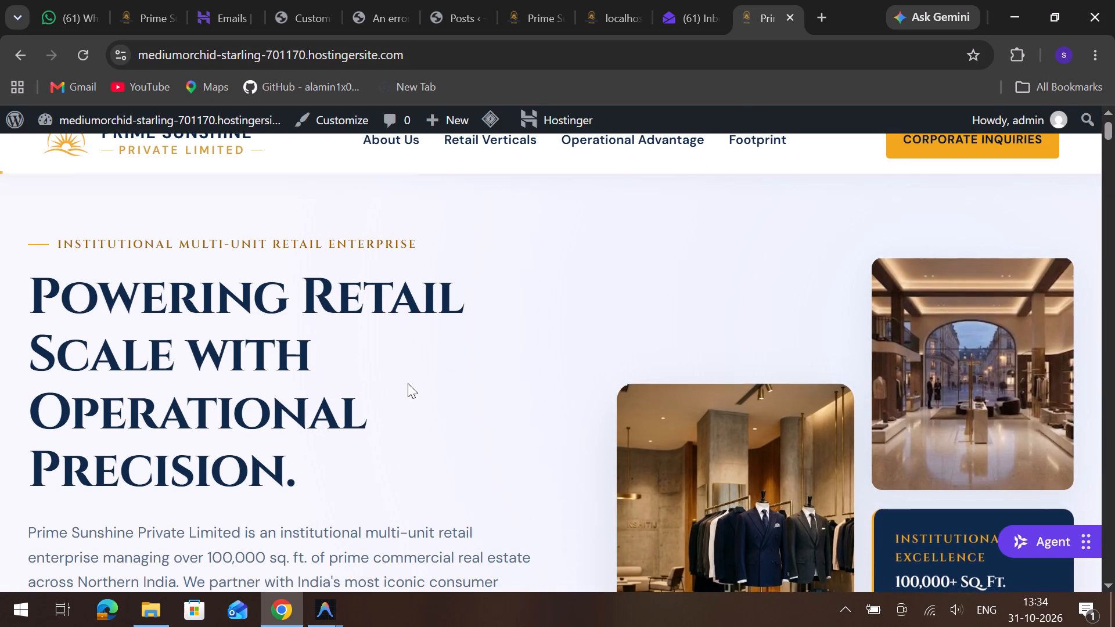
scroll(408, 383, "down", 5)
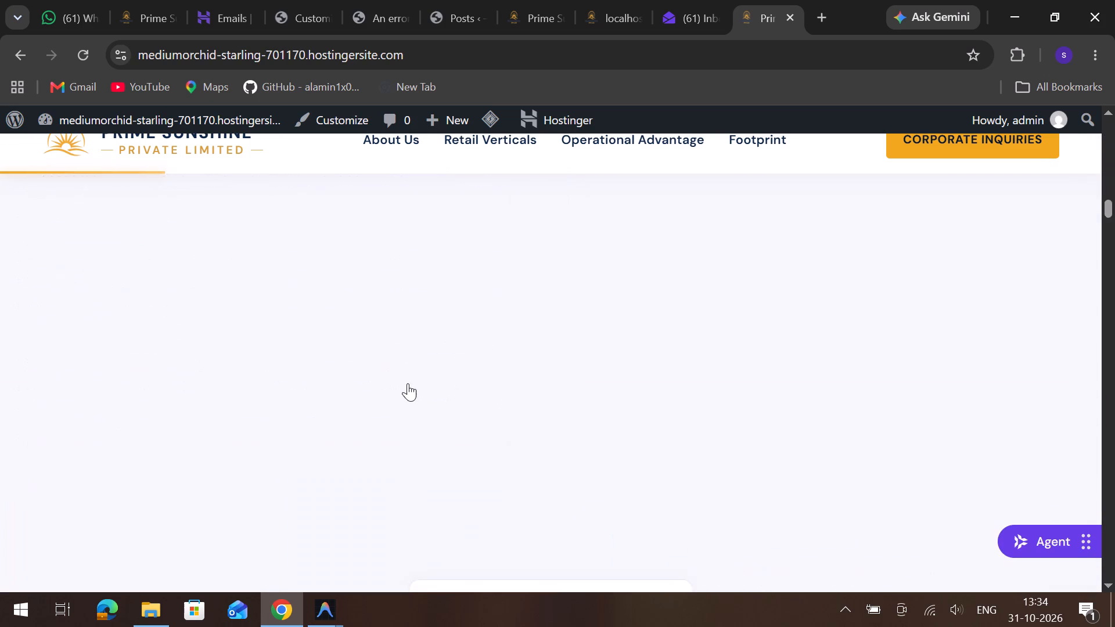
scroll(408, 383, "down", 6)
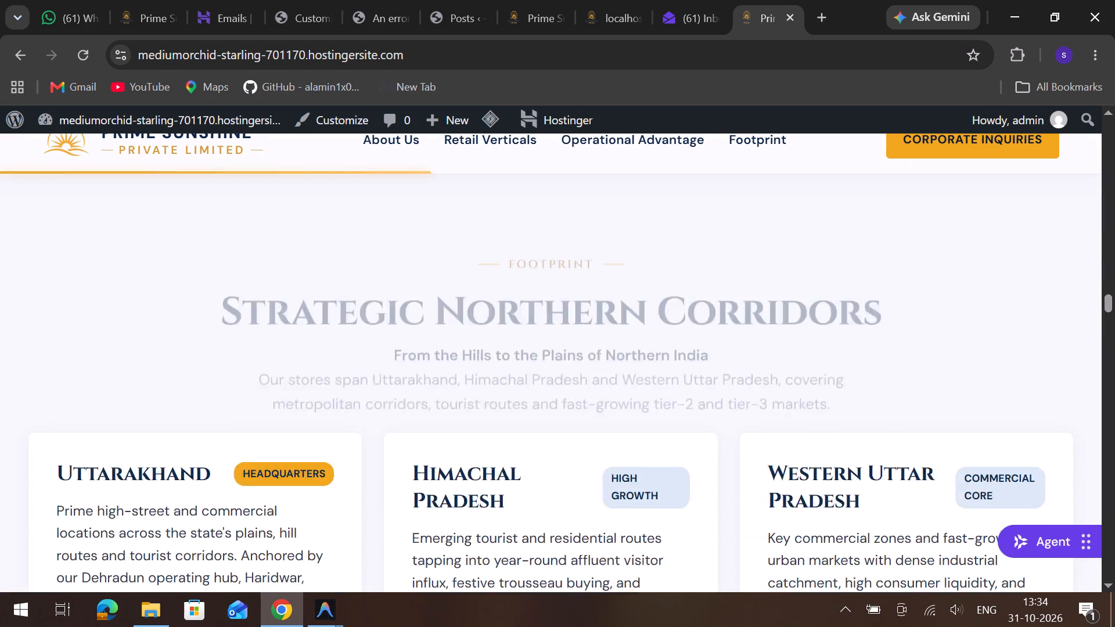
scroll(408, 383, "down", 6)
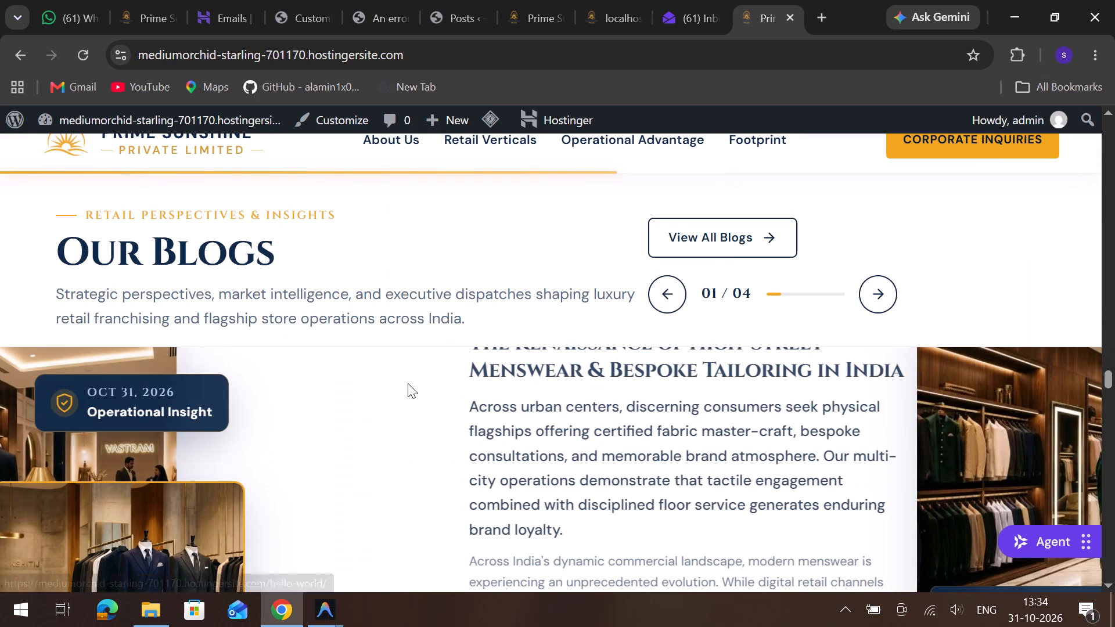
scroll(408, 383, "down", 4)
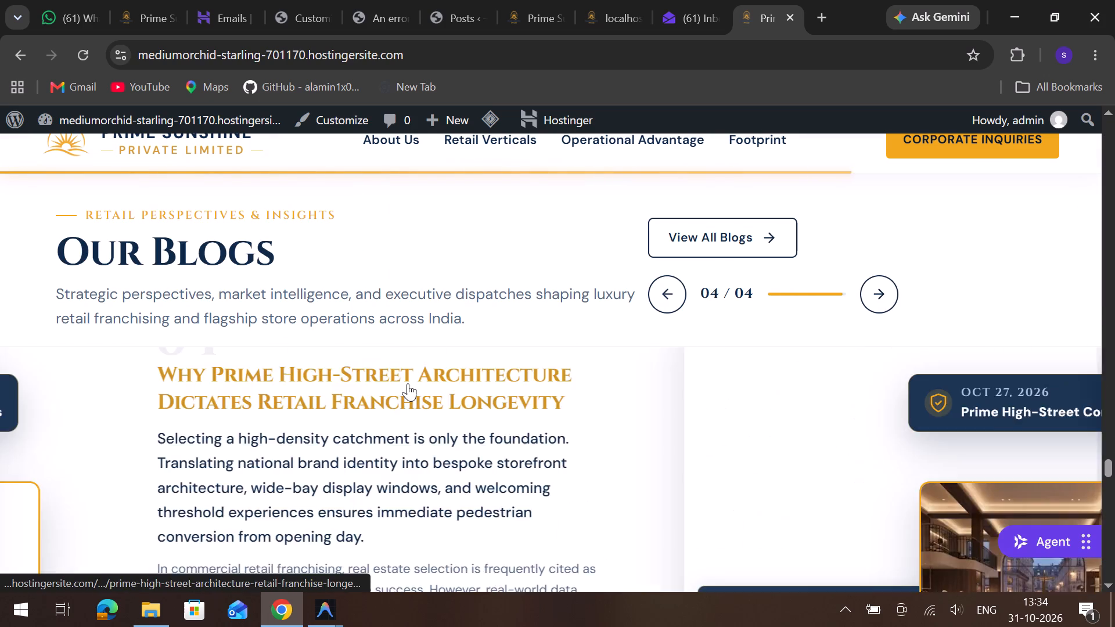
scroll(408, 383, "down", 5)
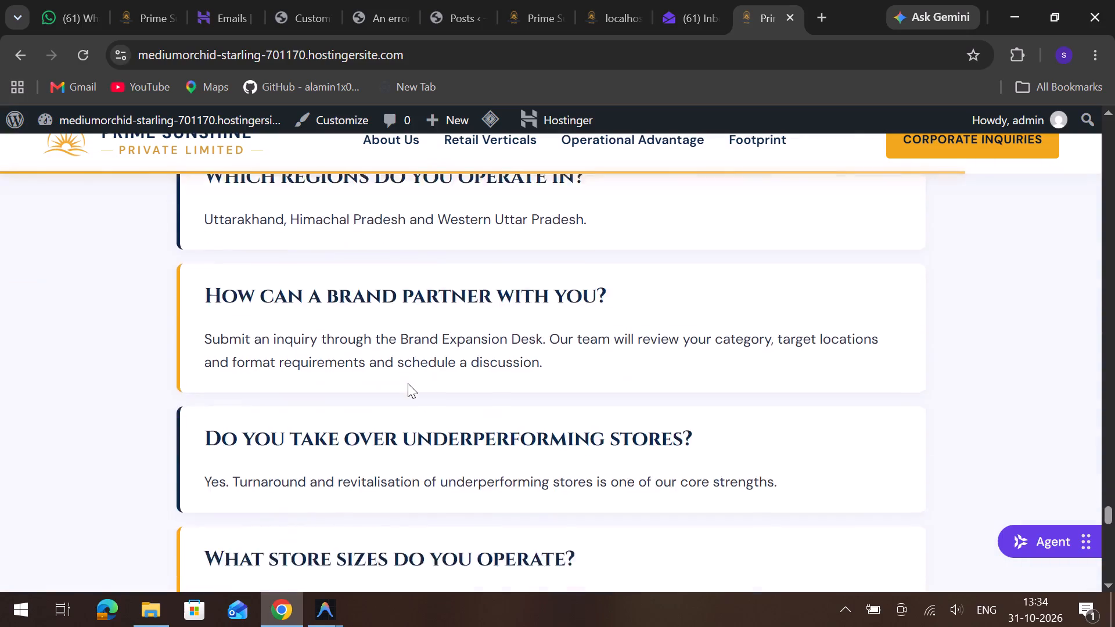
scroll(408, 383, "down", 3)
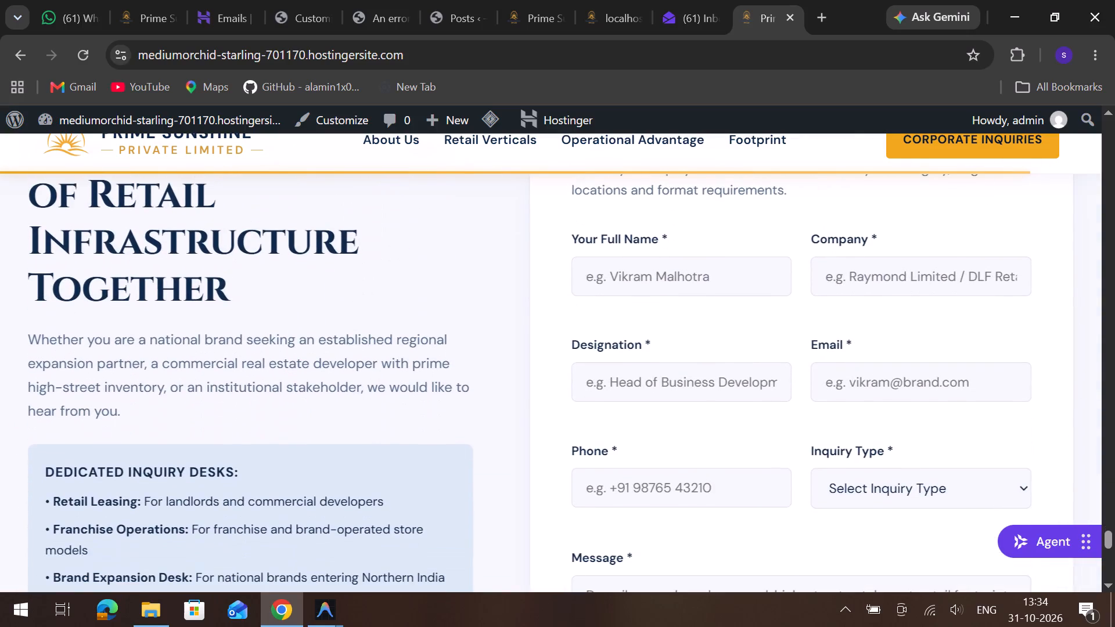
Fill in the enquiry form with full name NOBITA, company genxgrow and designation vilocity.
left_click(659, 272)
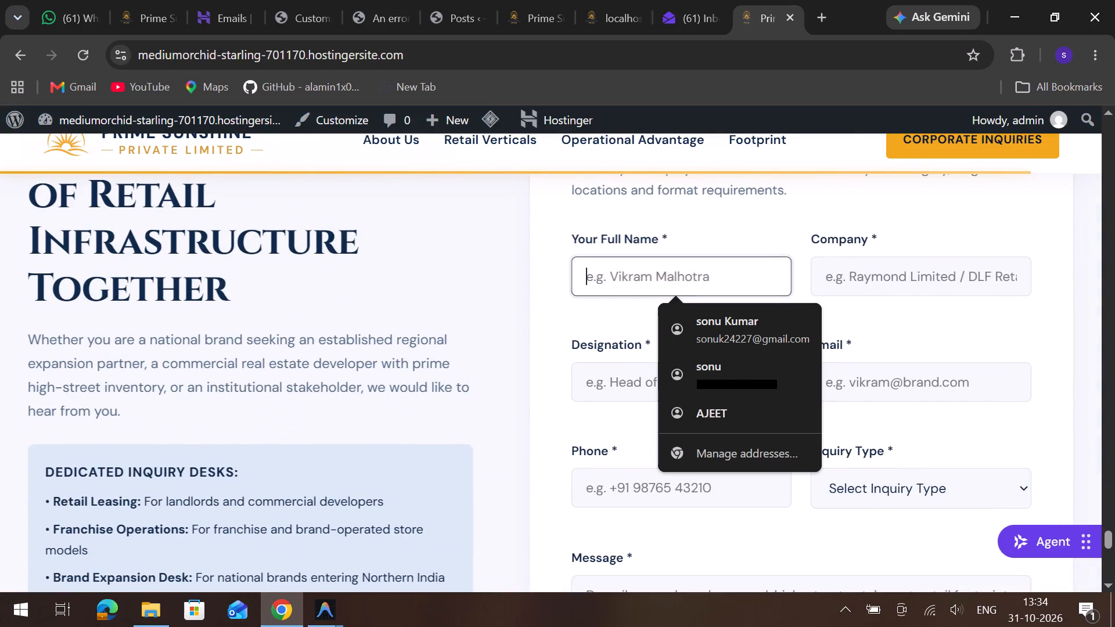
type("NOBITA")
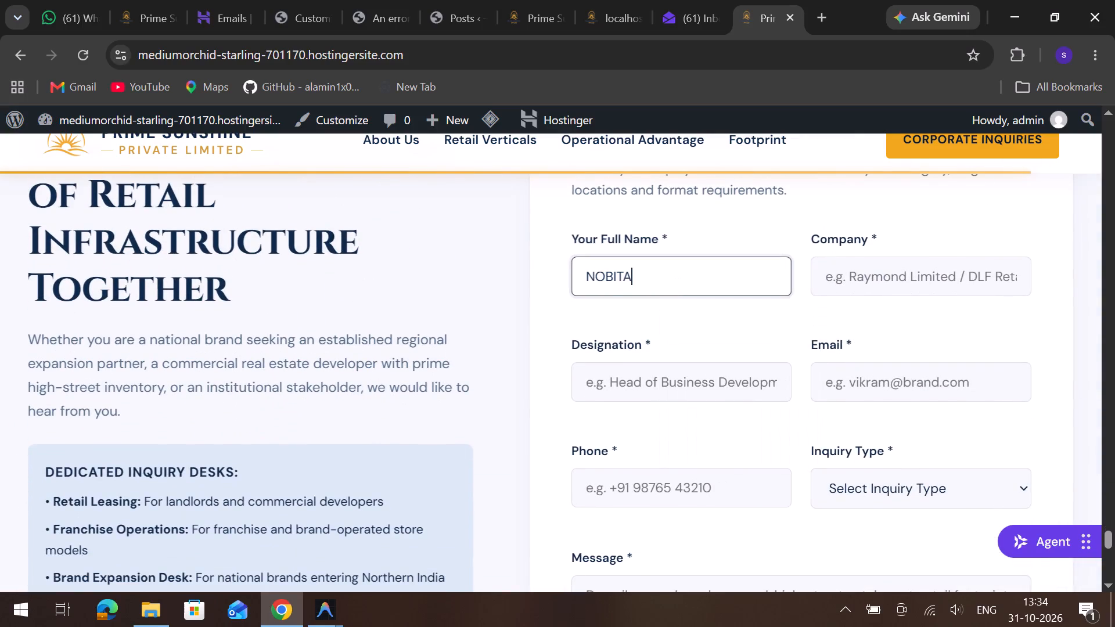
left_click(887, 280)
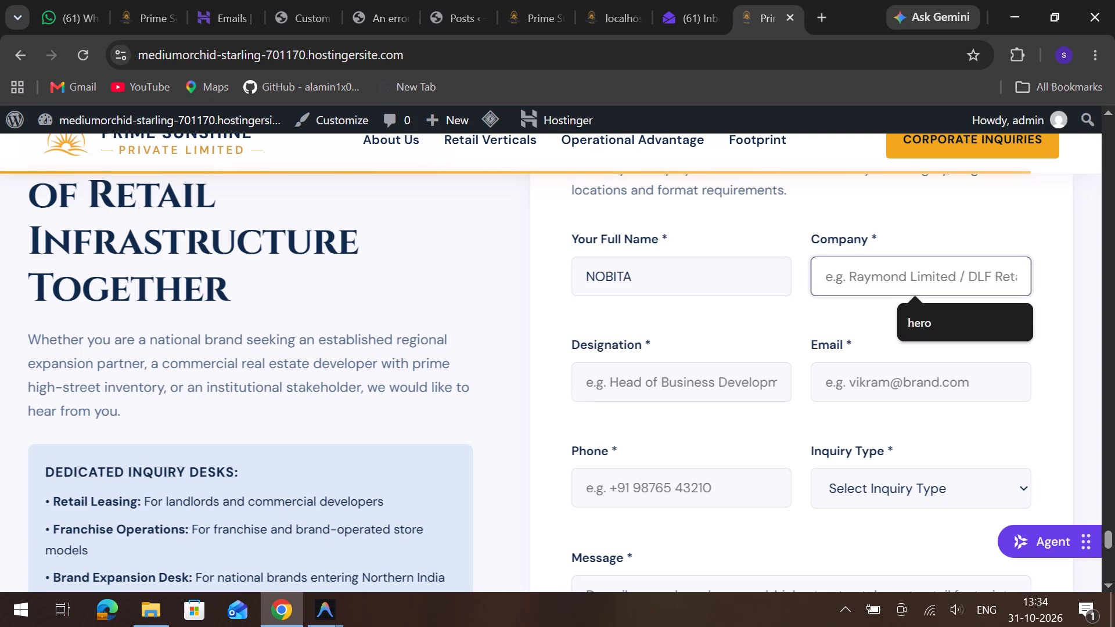
type("genxgrow")
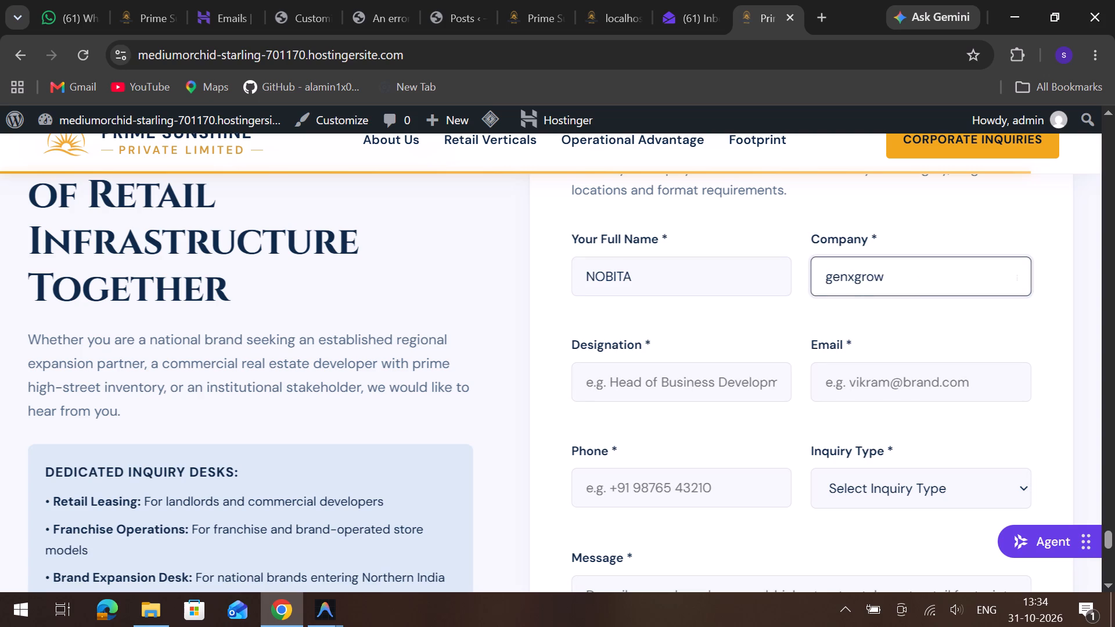
left_click(674, 395)
left_click(699, 428)
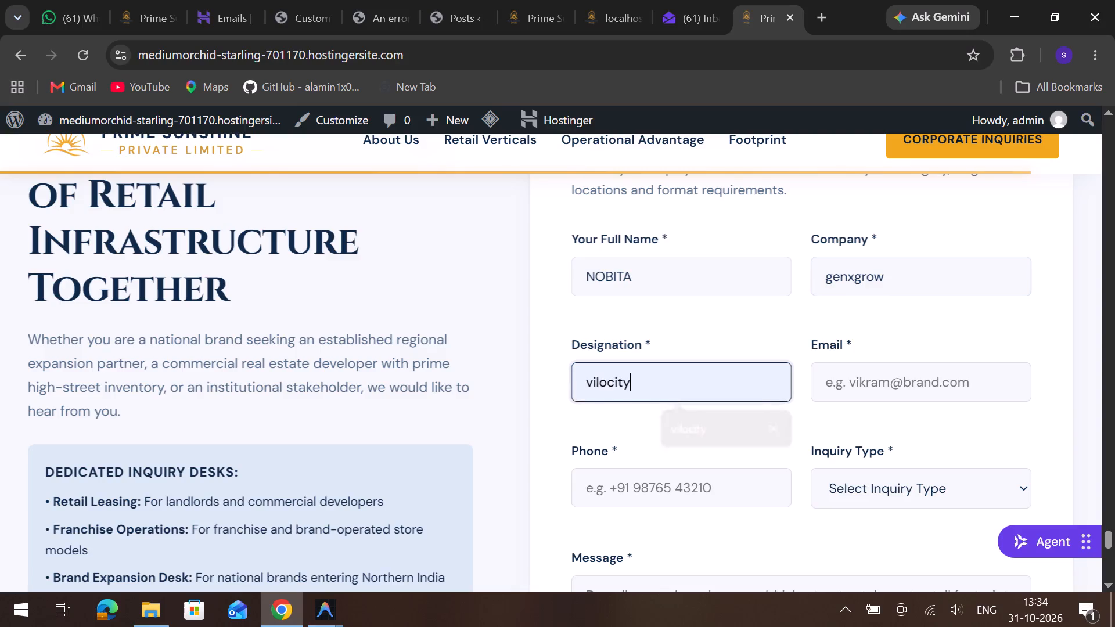
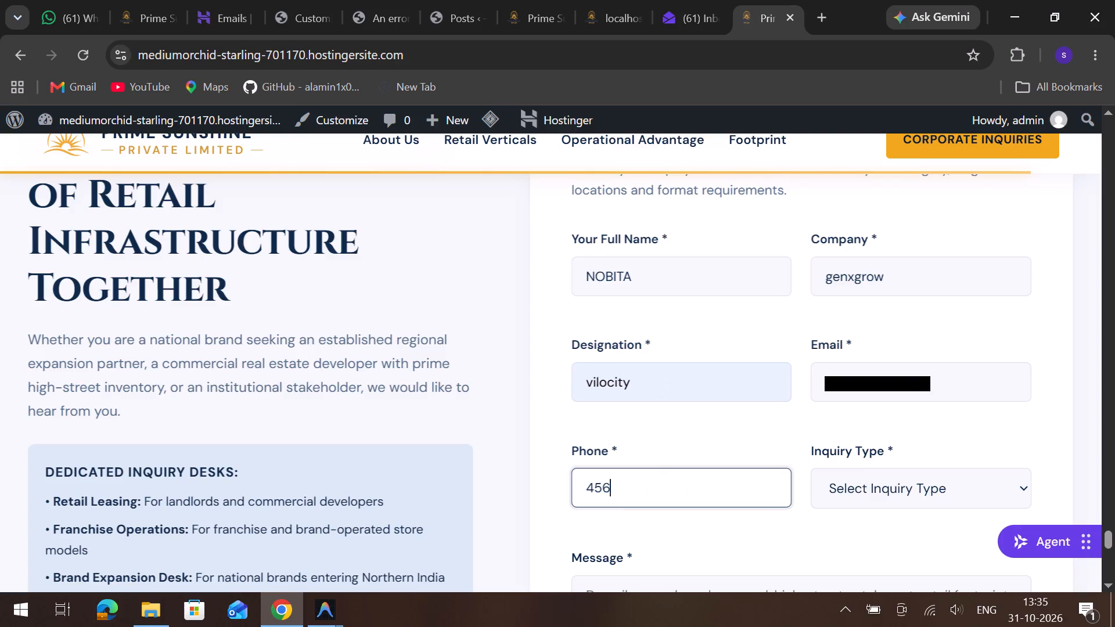
Complete the enquiry form with a phone number, the Retail Leasing inquiry type and the message 'fdgrgdkhefhfl hueirlhwer', and submit it.
type("34564")
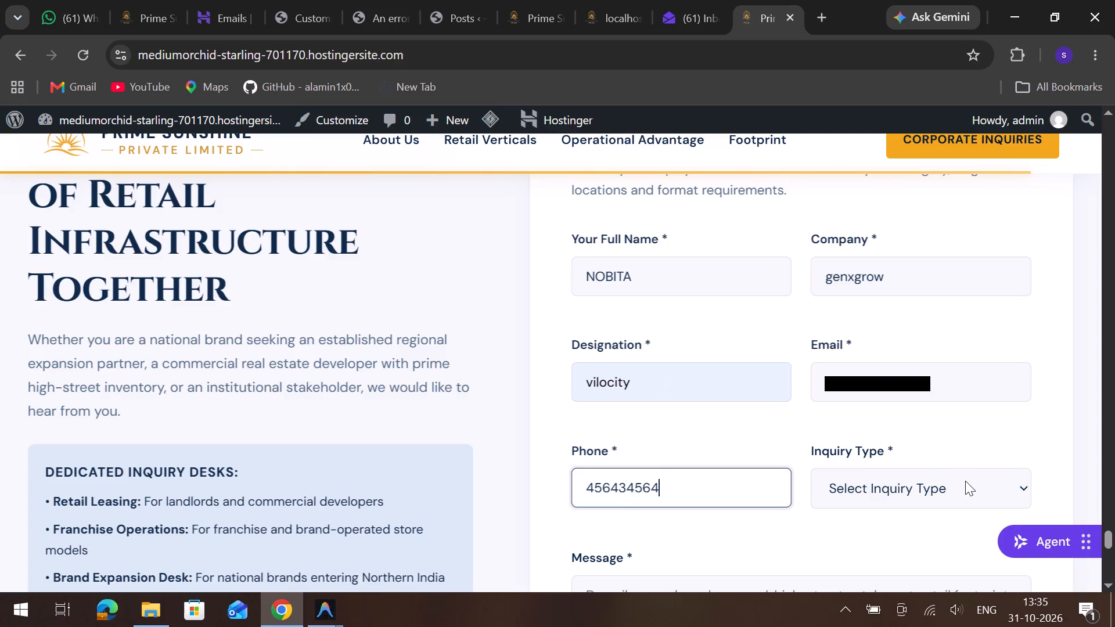
left_click(965, 481)
left_click(880, 406)
scroll(880, 406, "down", 1)
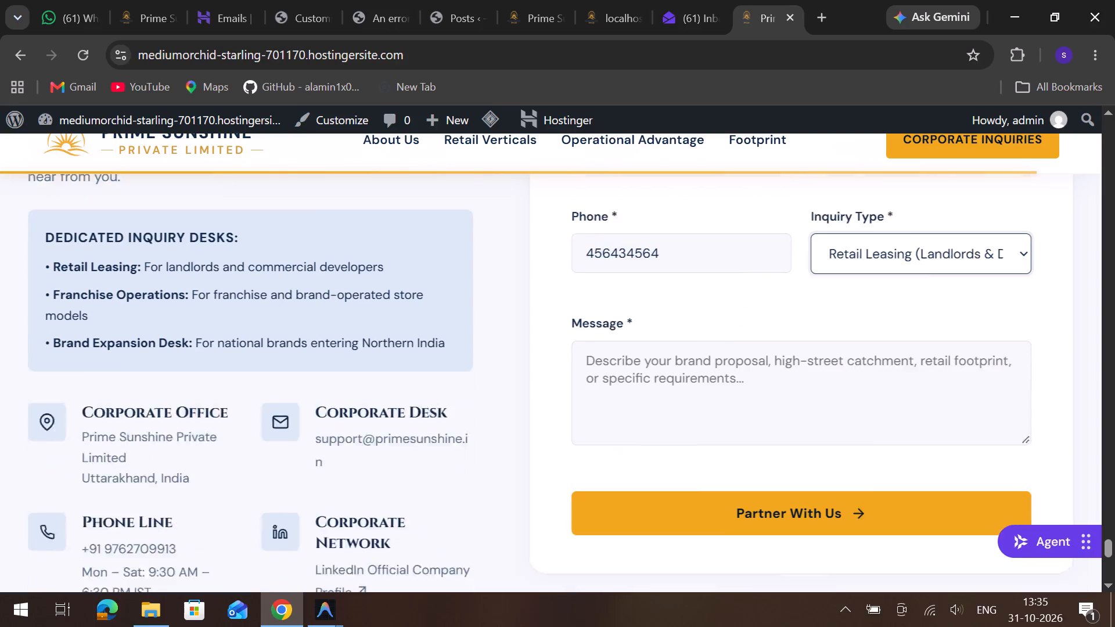
left_click(832, 348)
type("fdgrgdkhefhfl hueirlhwer")
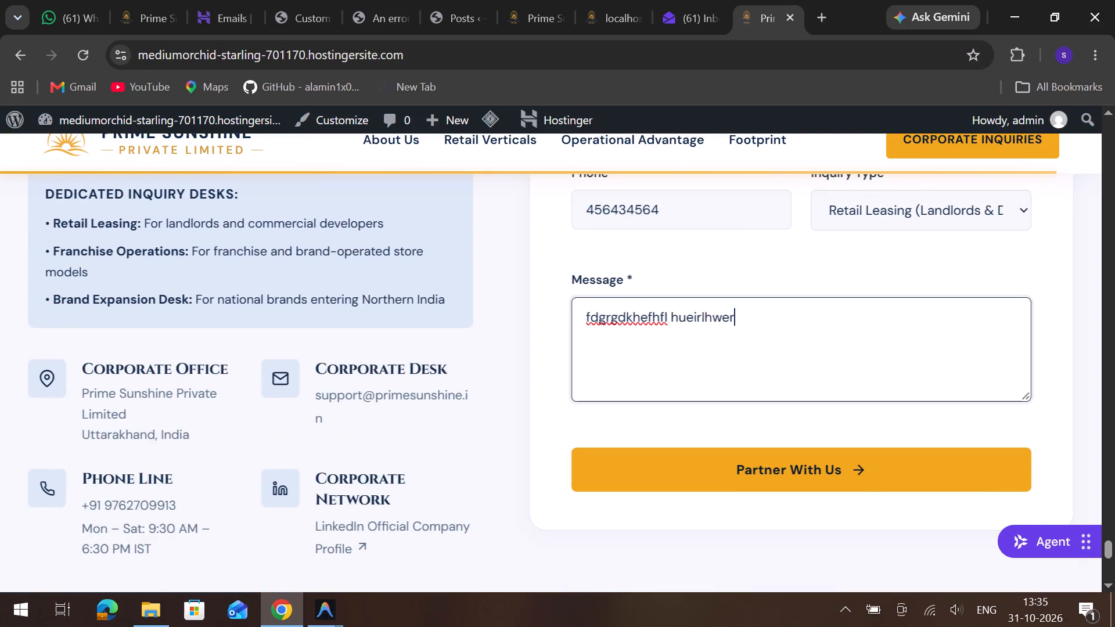
left_click(873, 469)
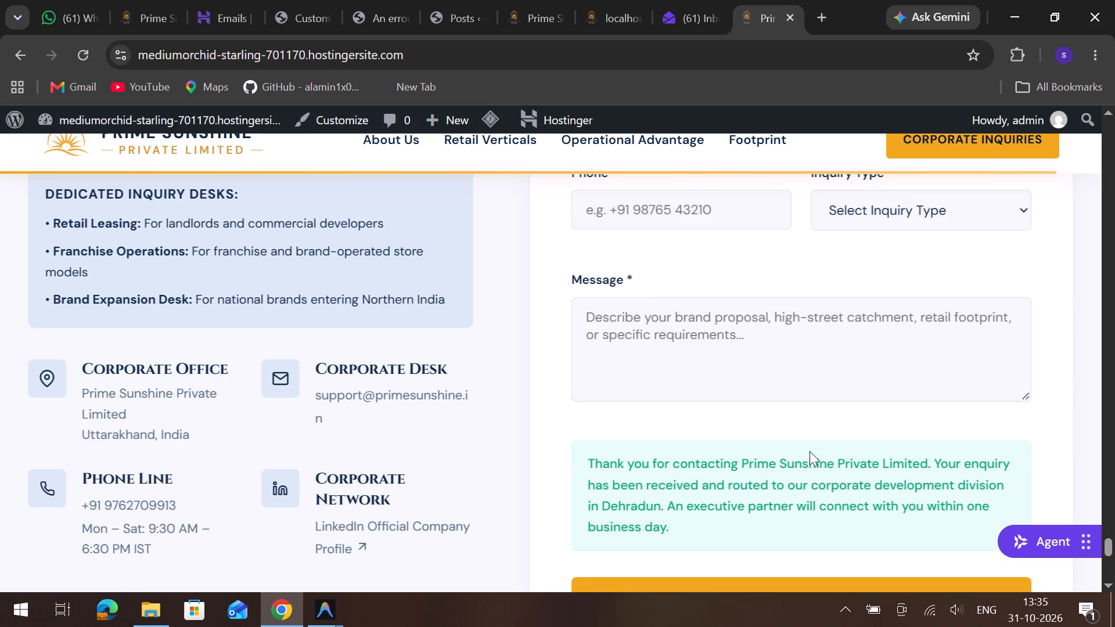
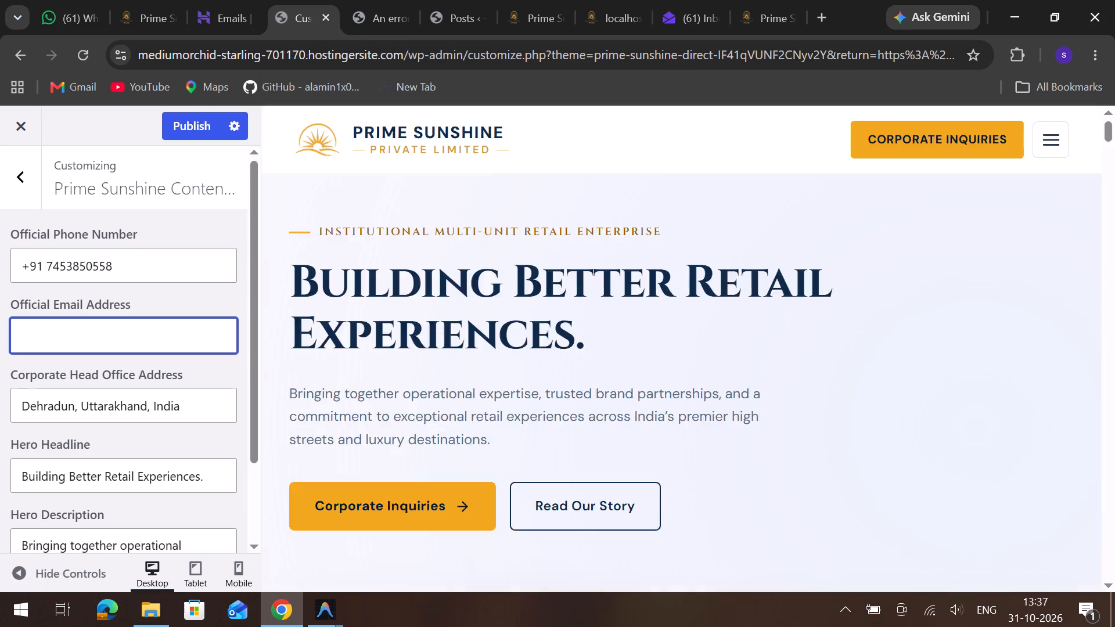
Fill the empty Official Email Address with the copied genxgrow info email and publish the customization.
key("ctrl+v")
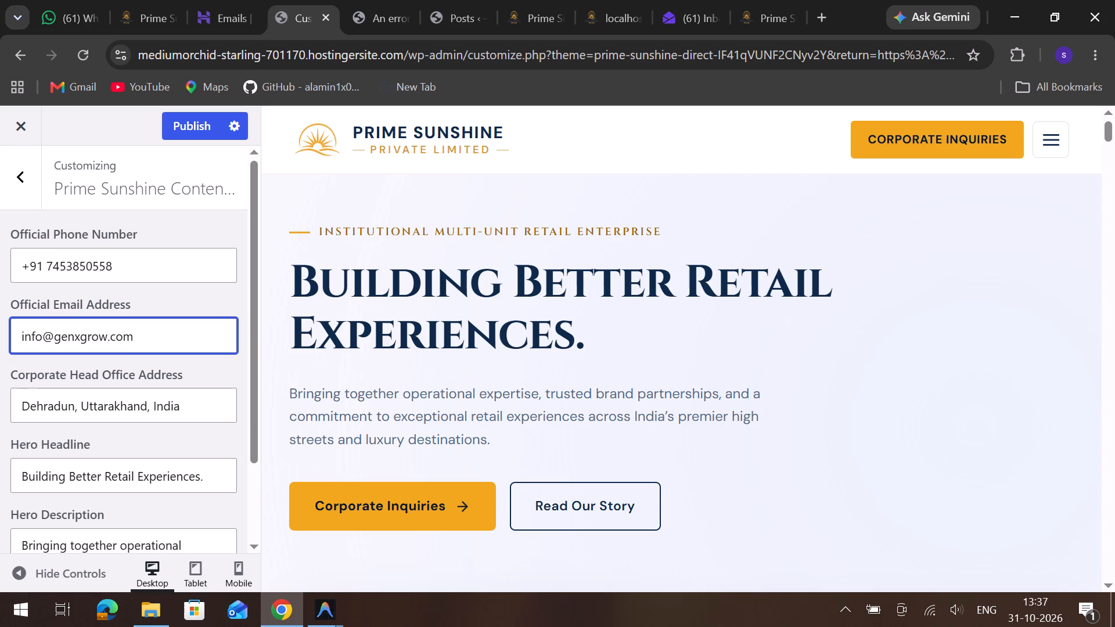
scroll(197, 326, "down", 1)
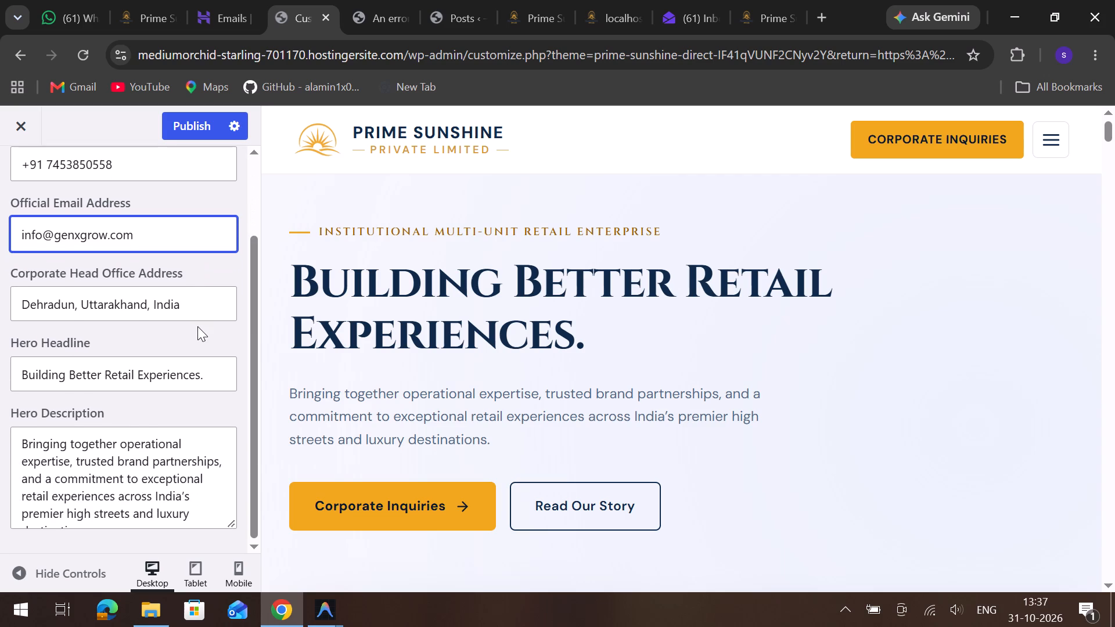
scroll(197, 326, "up", 1)
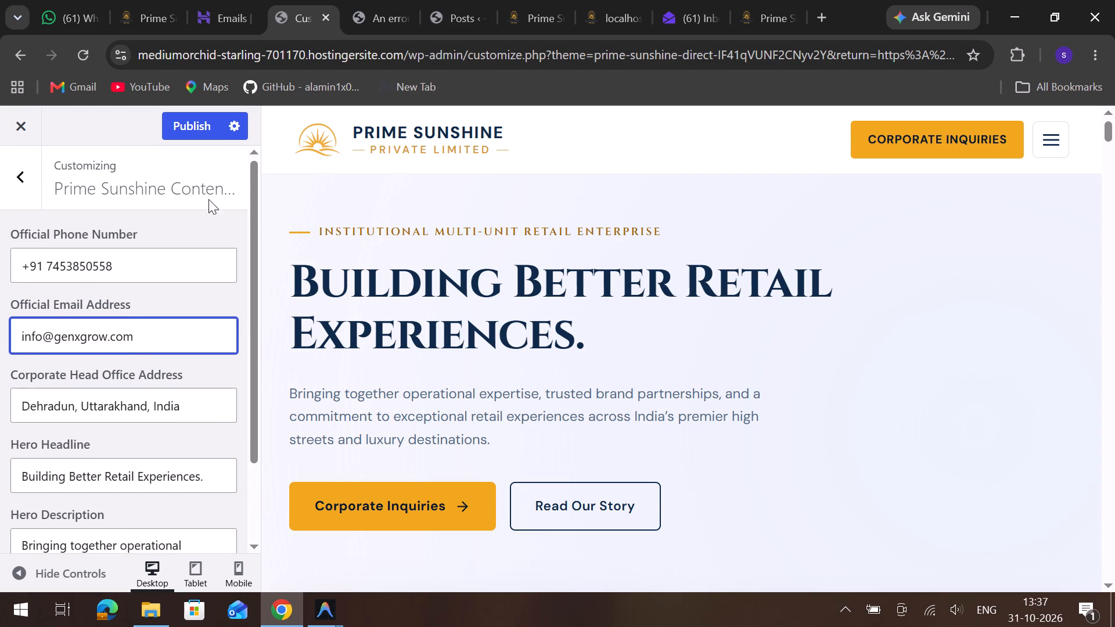
left_click(200, 130)
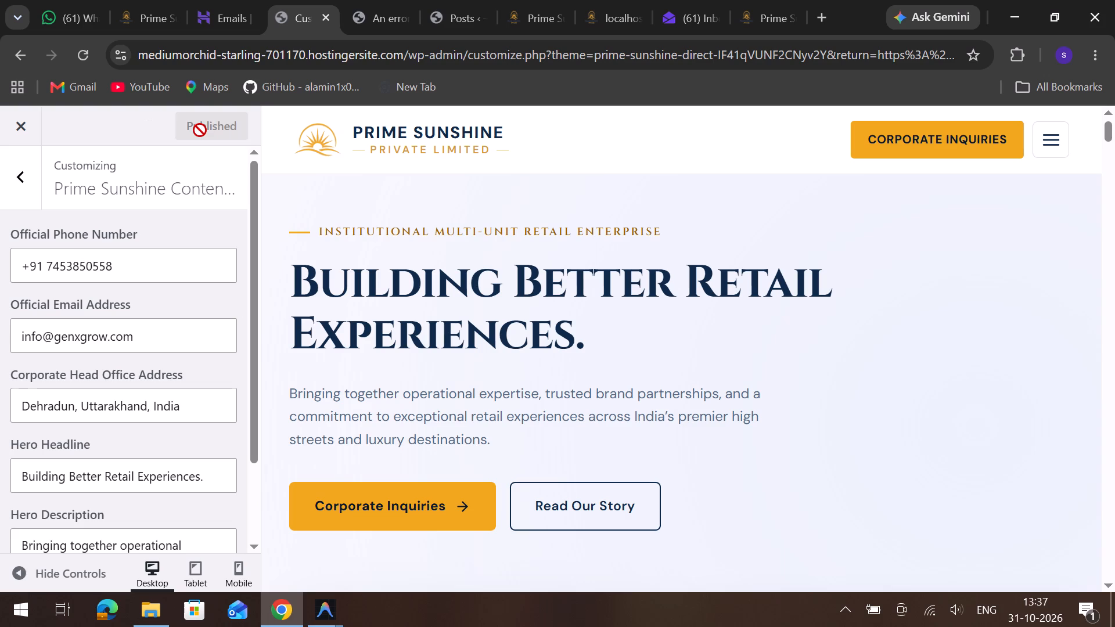
left_click(131, 134)
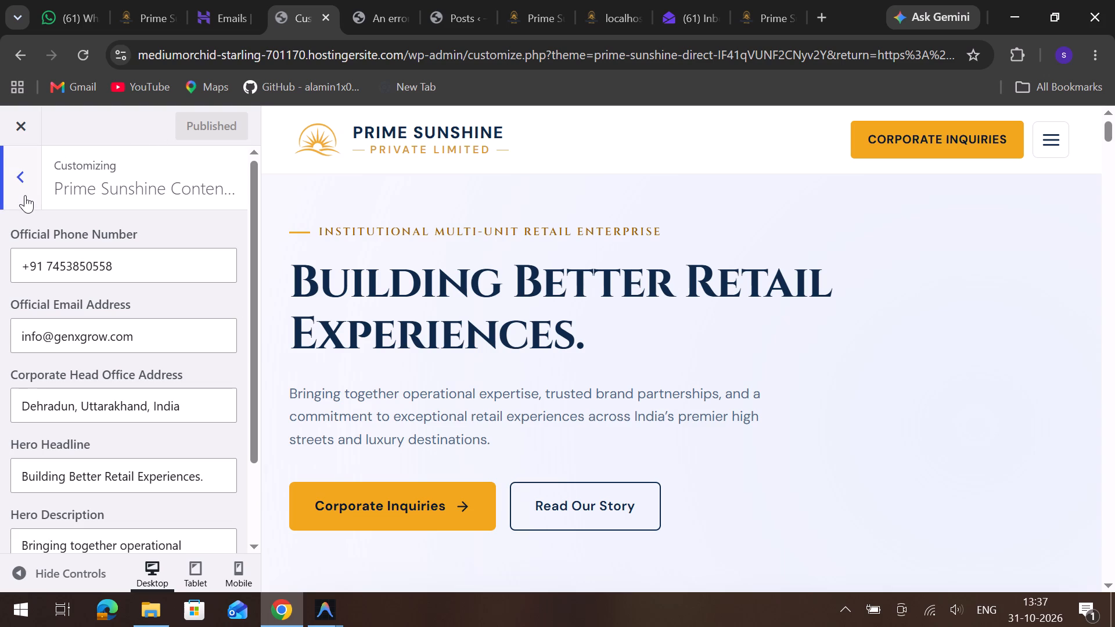
Return to the Customizer's main section list and reload the page.
left_click(25, 195)
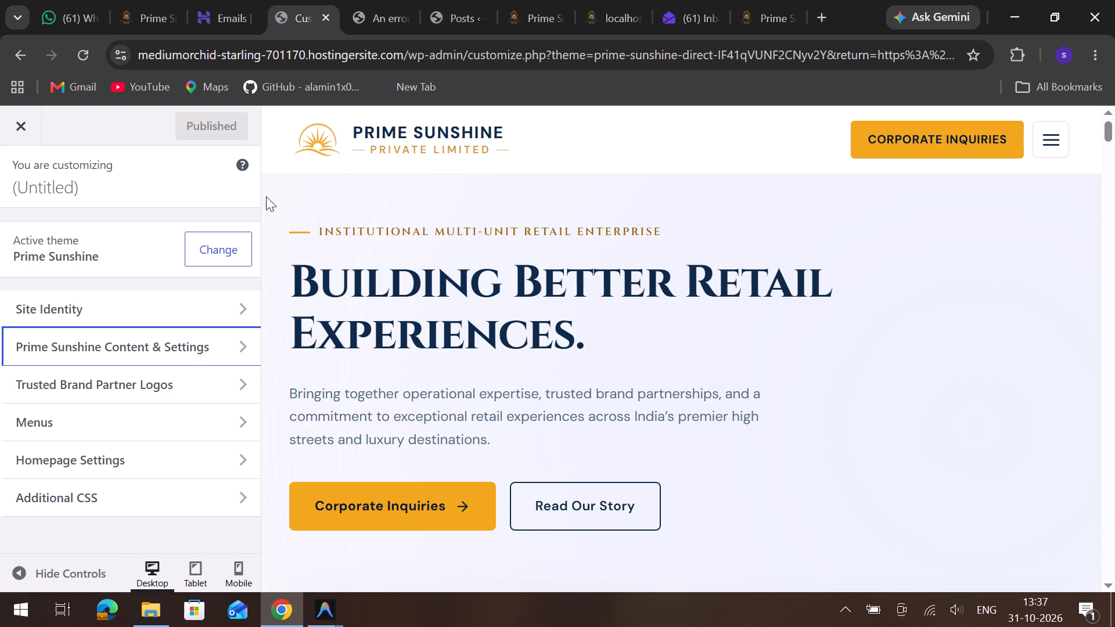
left_click(83, 62)
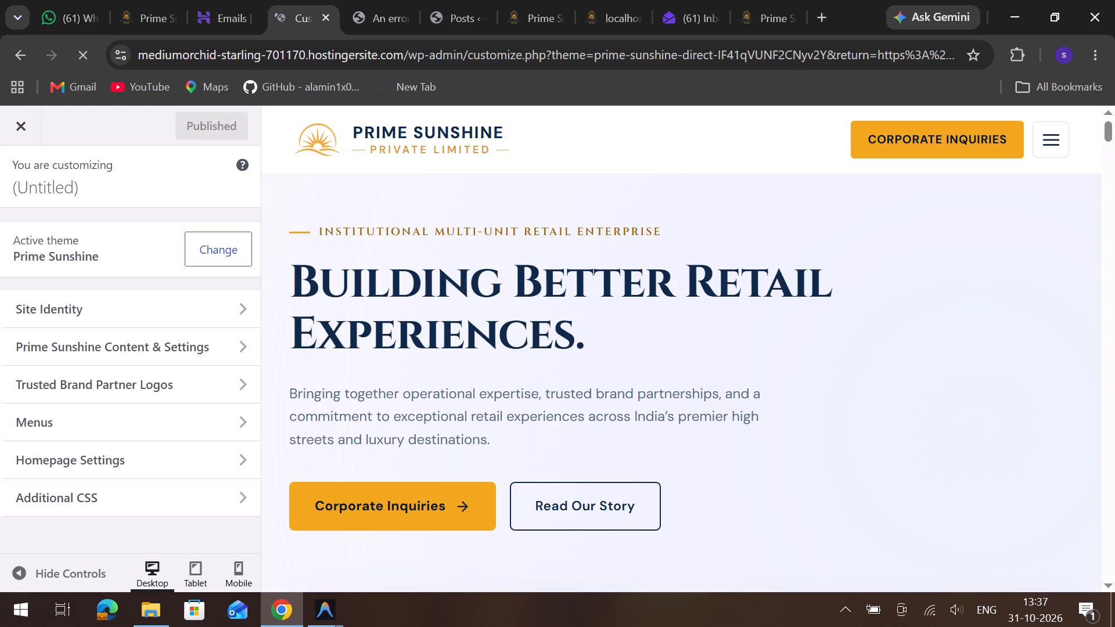
Start filling the enquiry form in the customizer's site preview with the full name 'nobita' and the company 'genxgrow'.
scroll(607, 225, "down", 5)
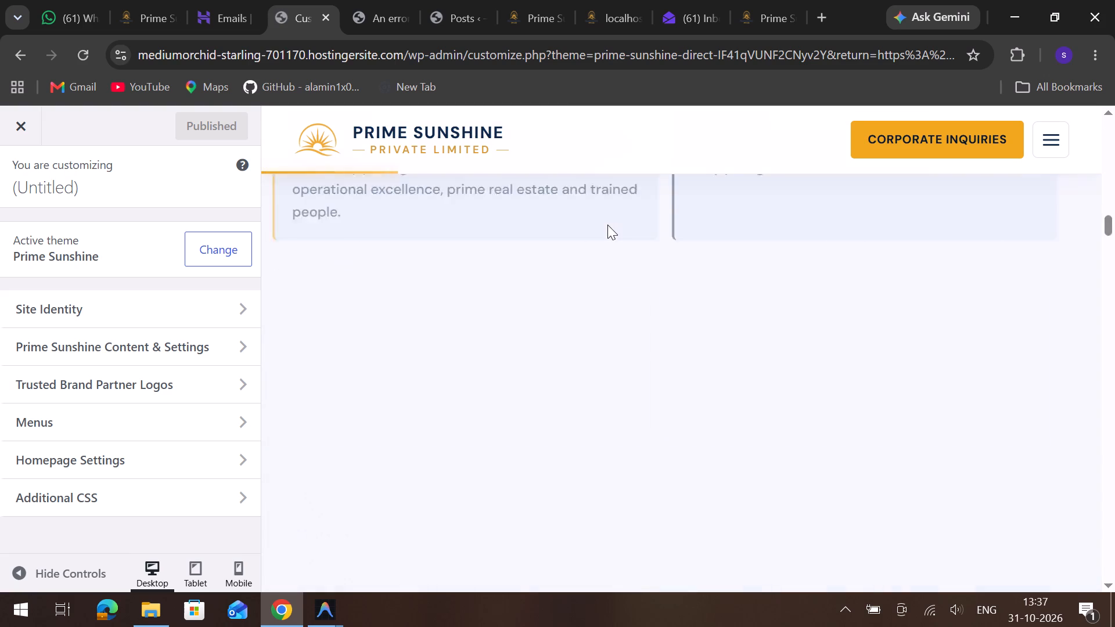
scroll(607, 225, "down", 8)
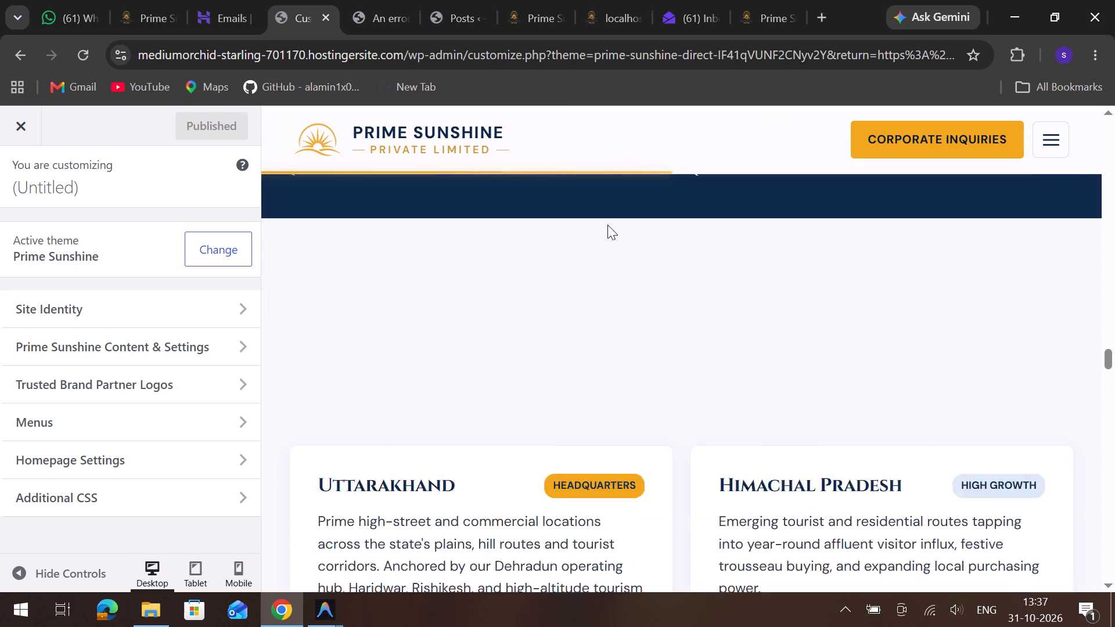
scroll(607, 225, "down", 8)
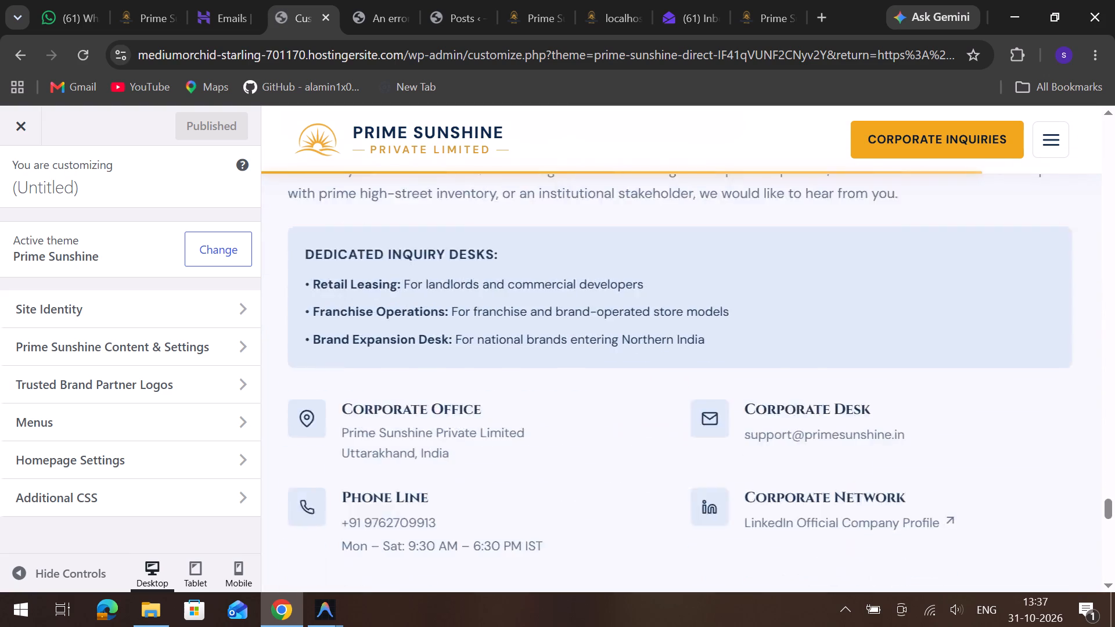
scroll(607, 225, "down", 2)
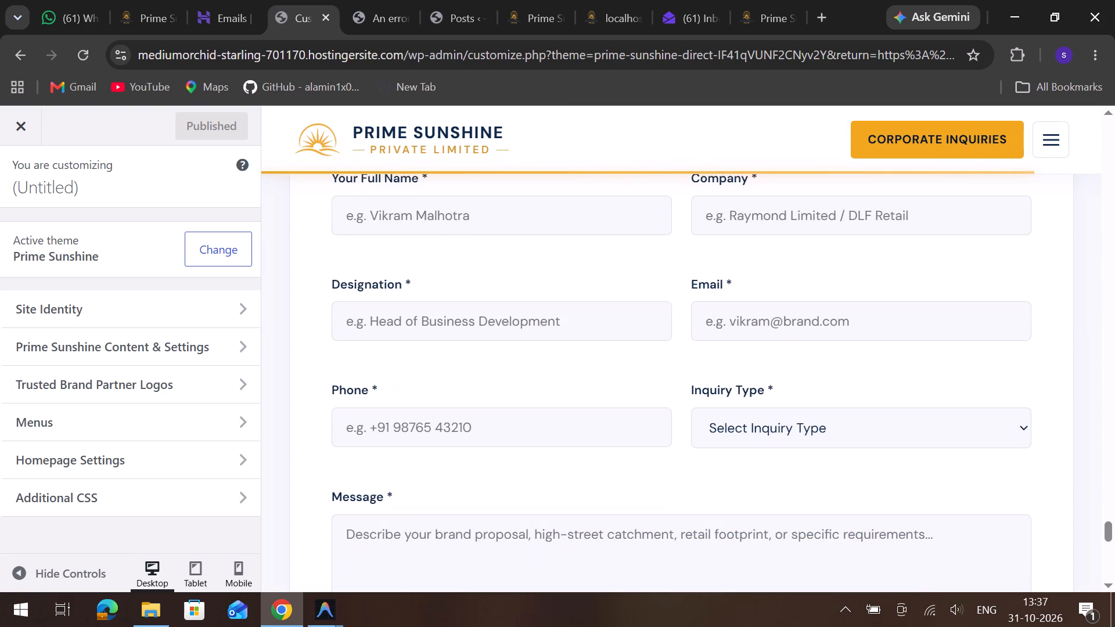
left_click(556, 226)
type("nobita")
left_click(785, 214)
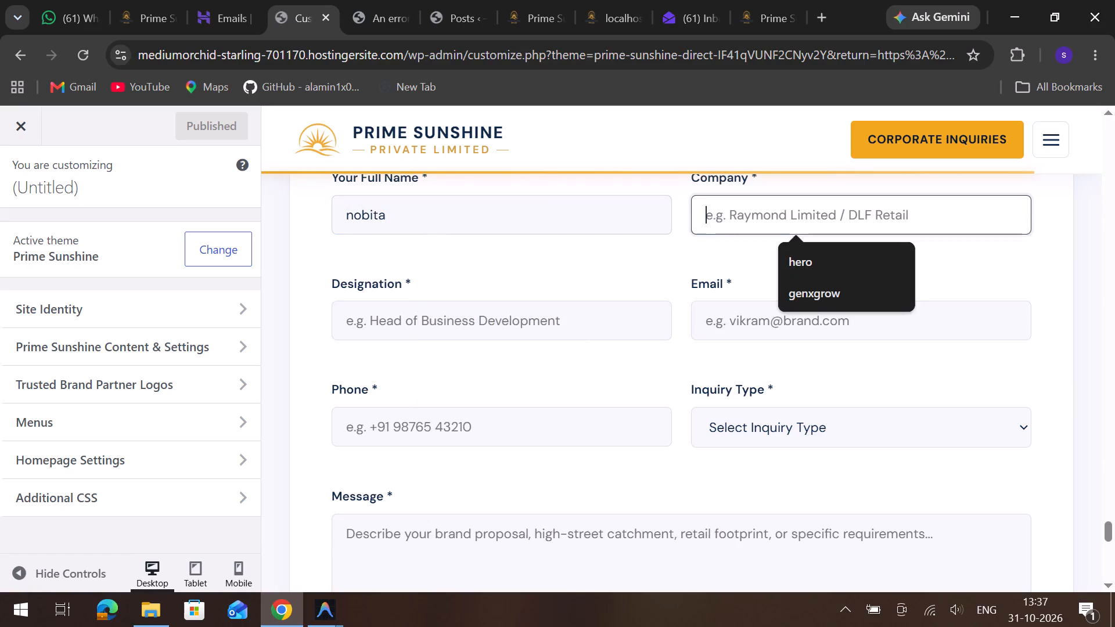
left_click(809, 296)
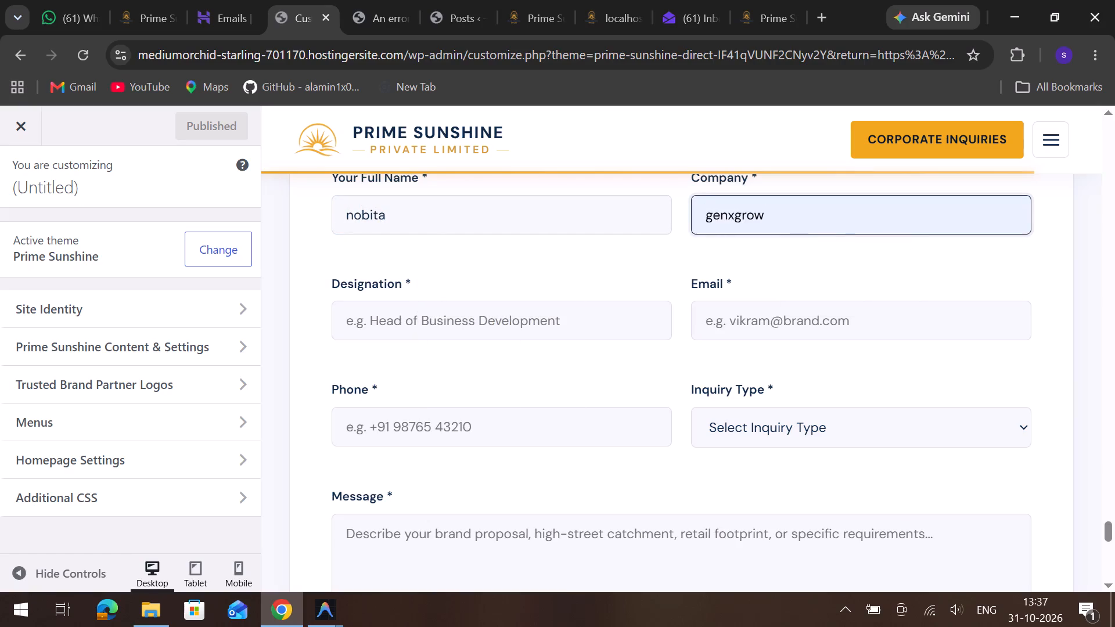
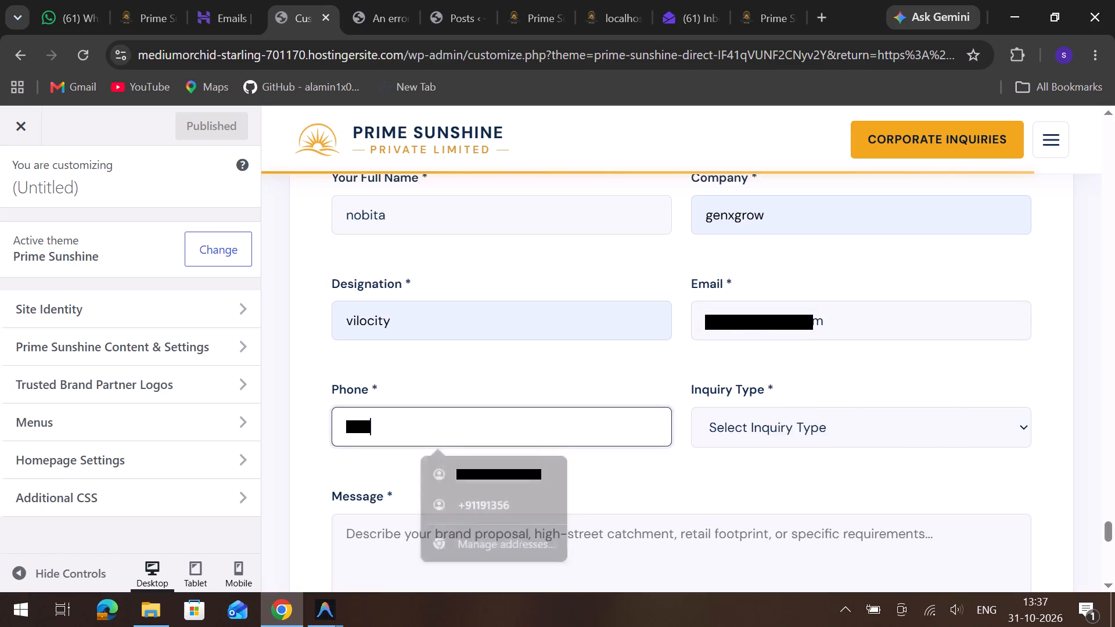
Complete the phone number in the enquiry form and set the inquiry type to Brand Expansion Desk.
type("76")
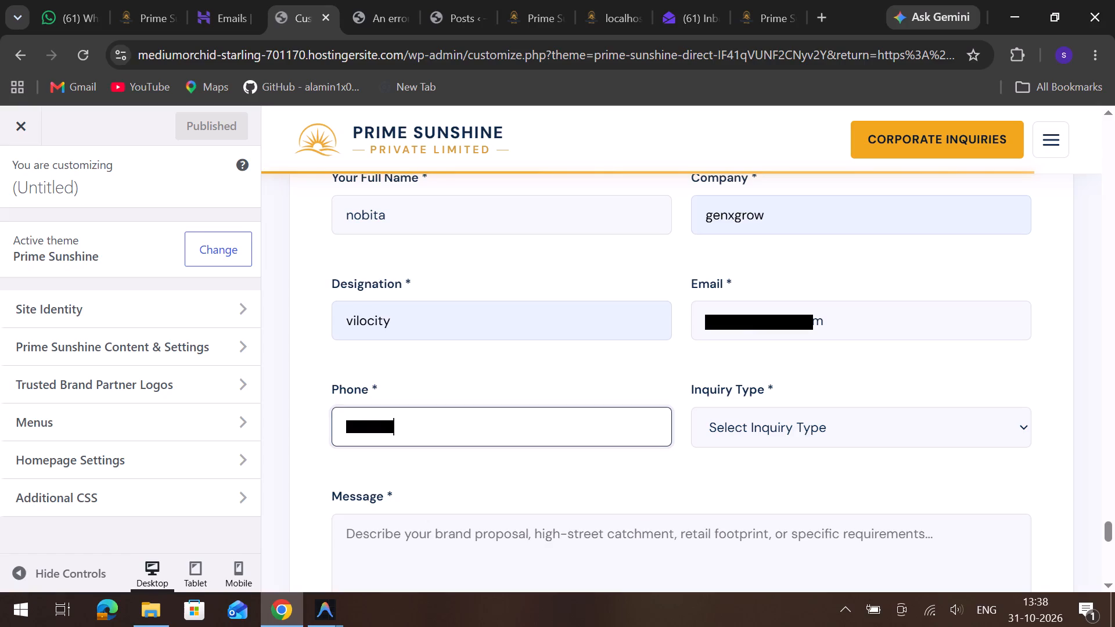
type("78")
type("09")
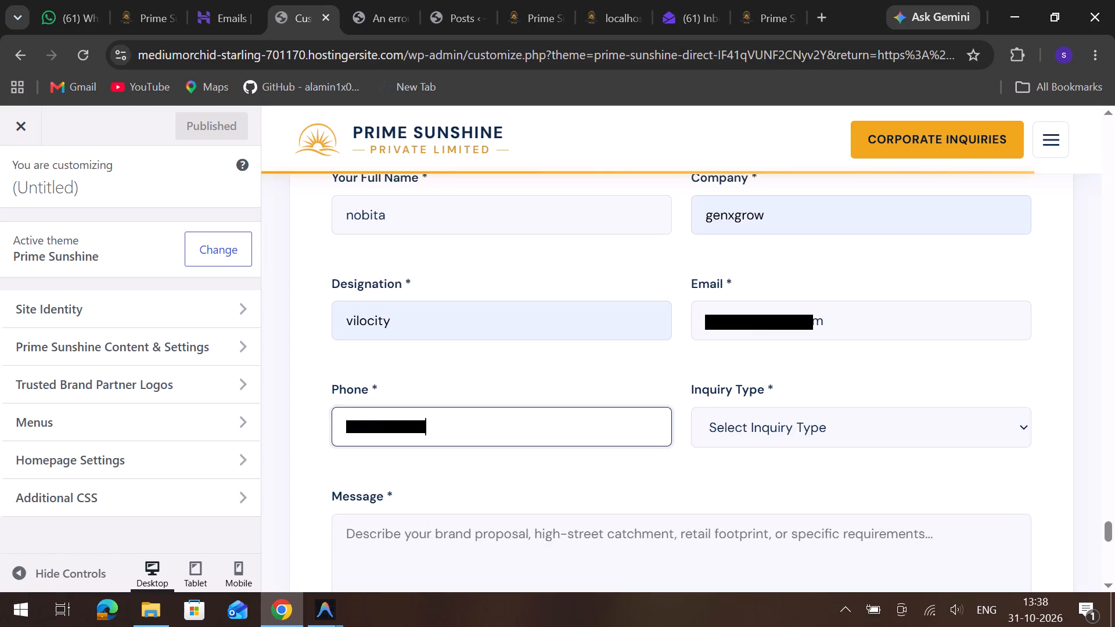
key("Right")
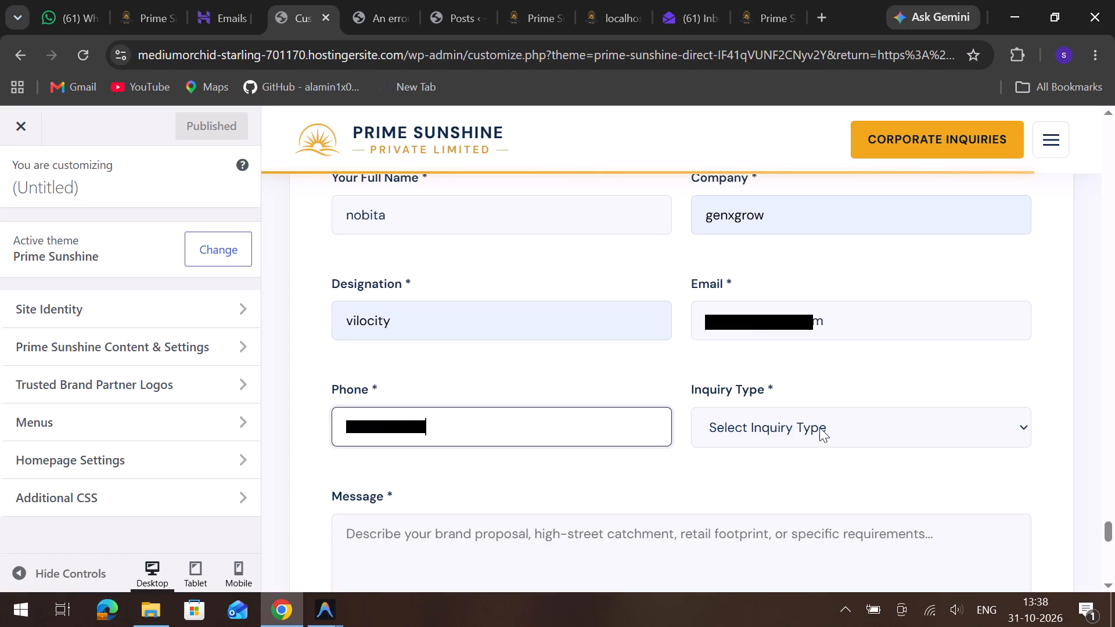
left_click(823, 428)
left_click(790, 496)
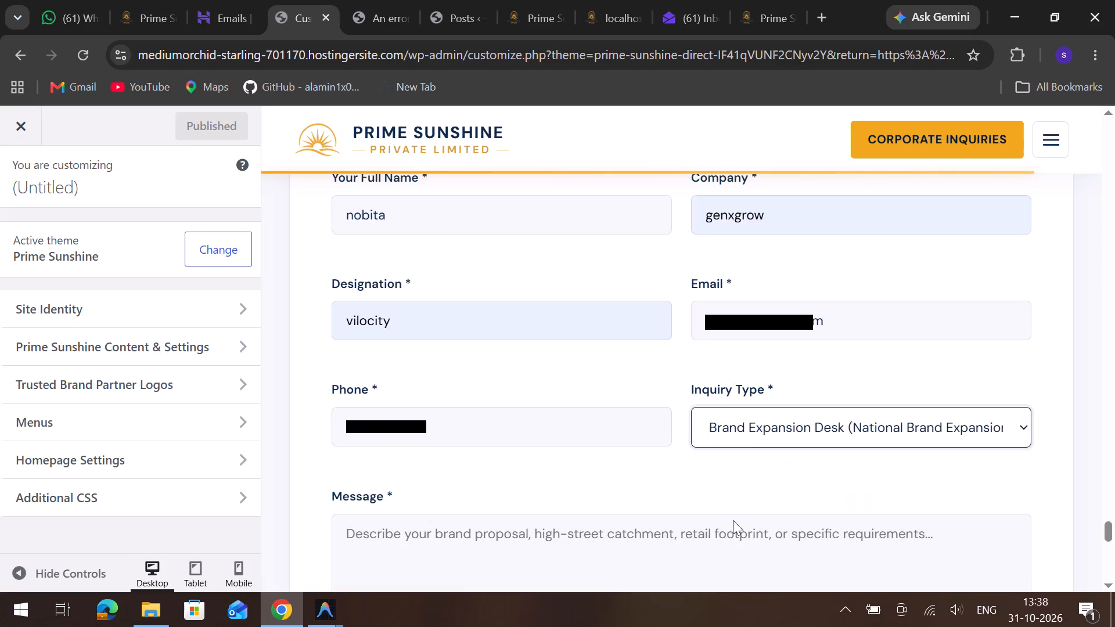
Enter the message 'dgkj dklfai spimewjs' and submit the enquiry form.
scroll(618, 538, "down", 1)
scroll(699, 228, "up", 1)
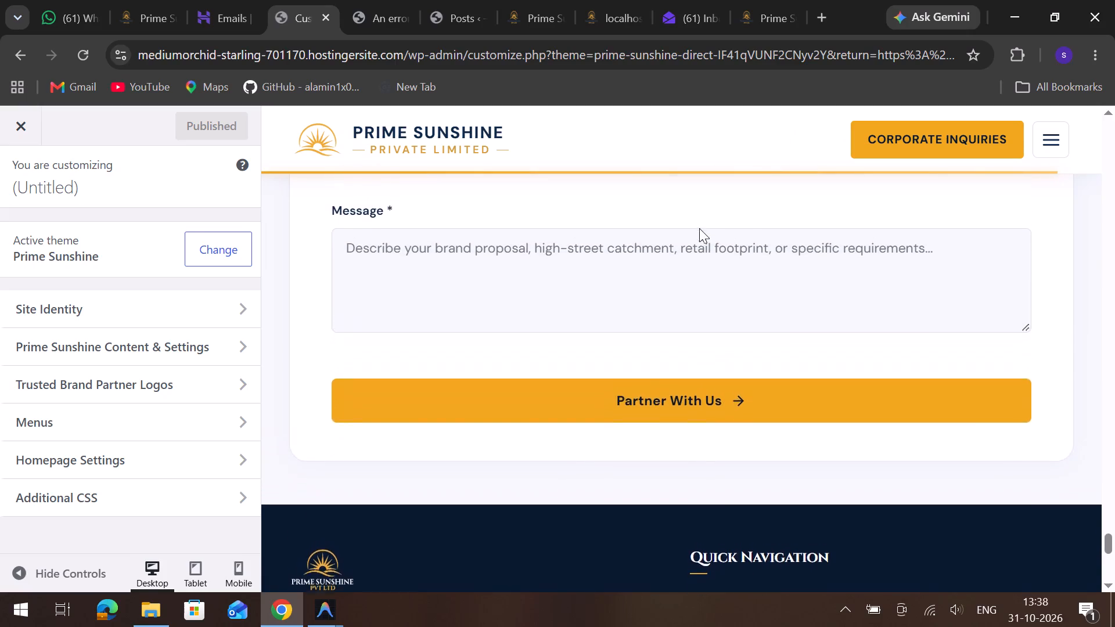
left_click(682, 288)
key("8")
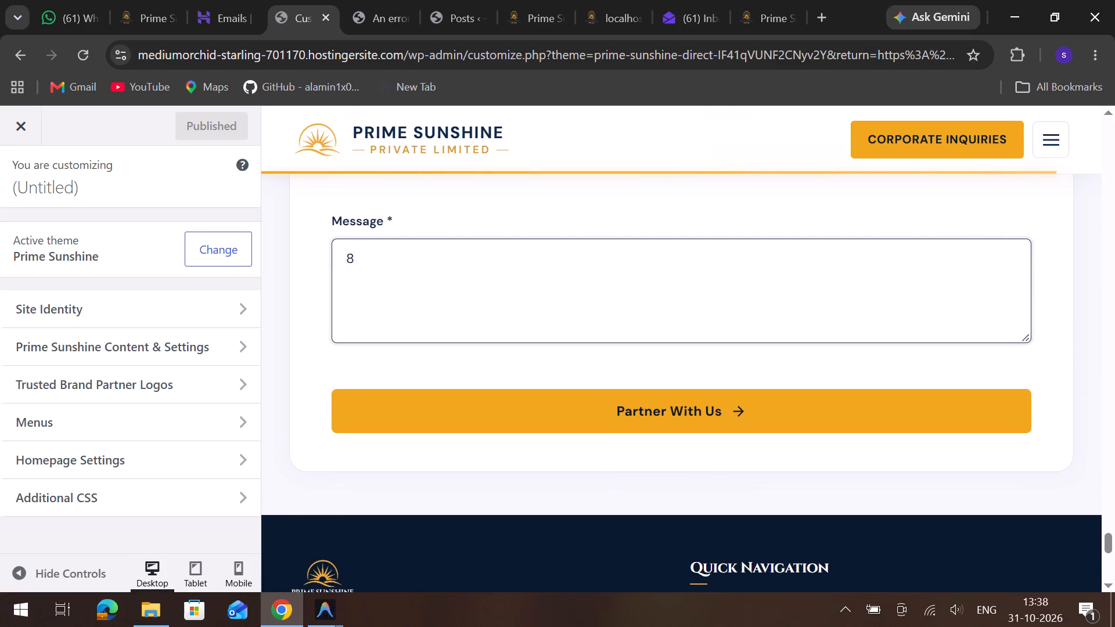
key("BackSpace")
type("dgkj dklfai spimewjs")
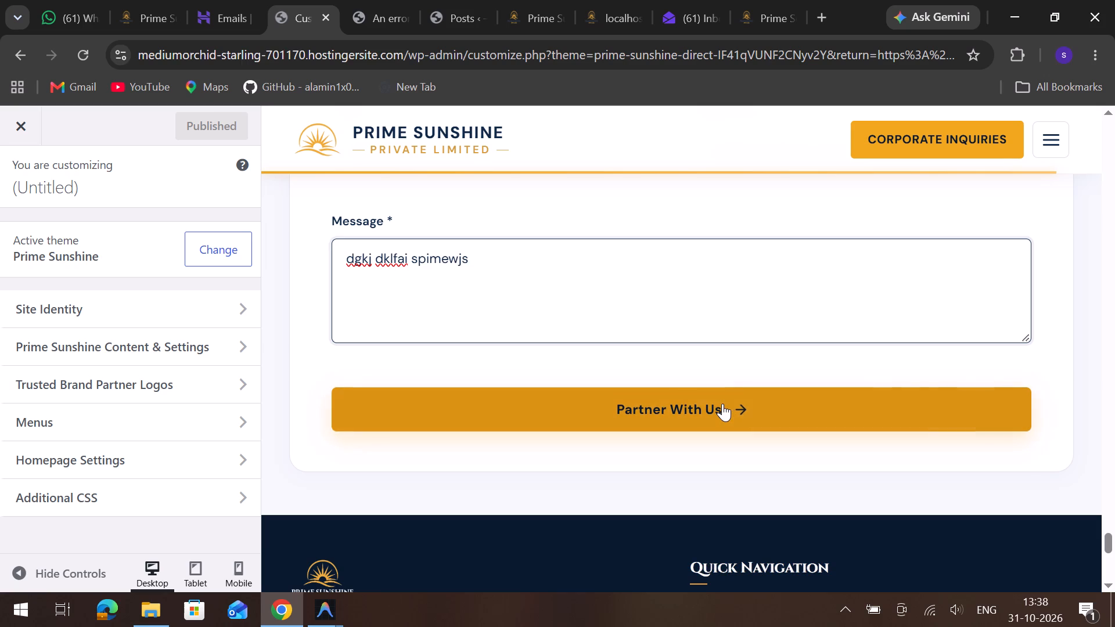
left_click(722, 403)
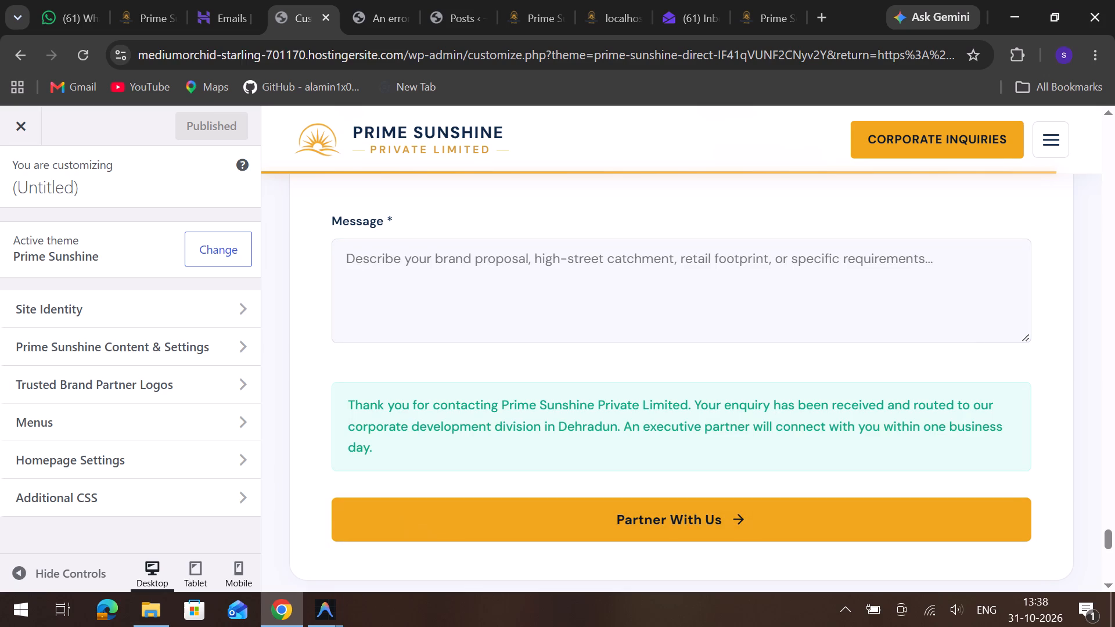